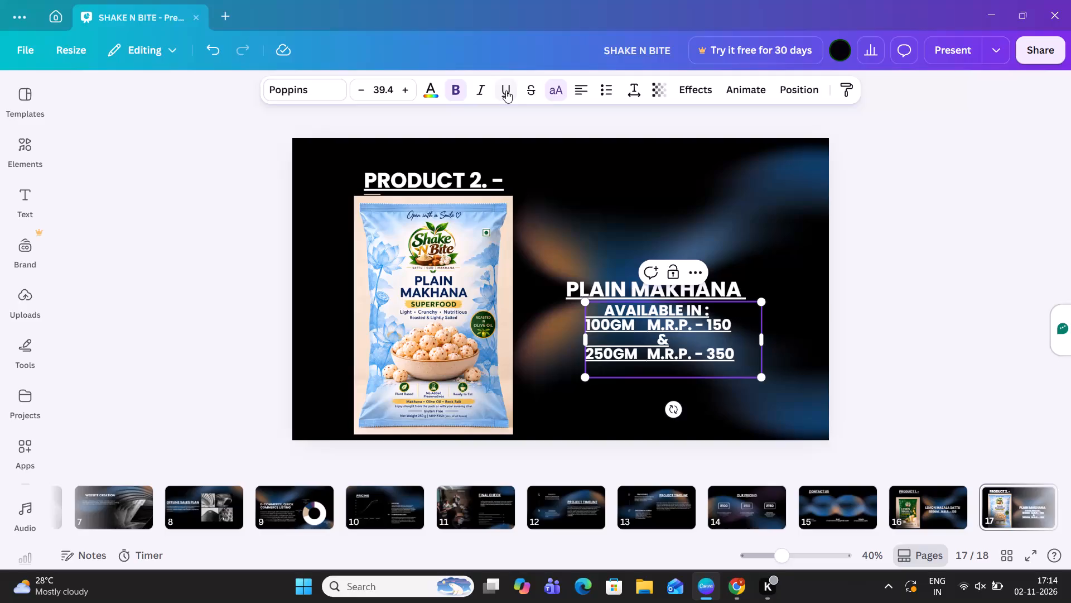
Remove the underline from the whole availability and price text block under PLAIN MAKHANA.
{"action": "left_click", "coordinate": [898, 248]}
{"action": "left_click", "coordinate": [678, 339]}
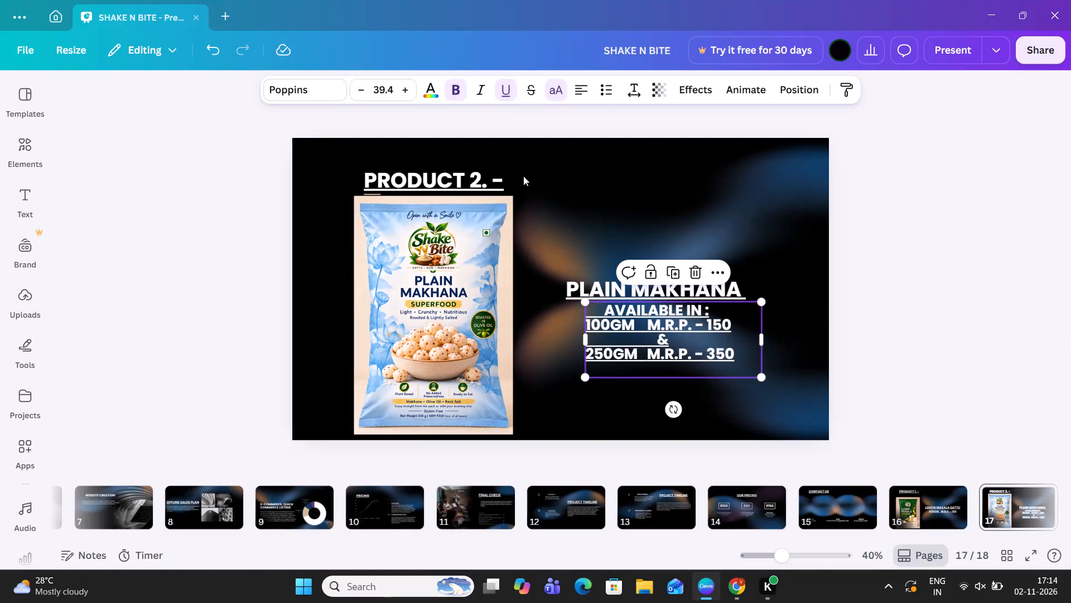
{"action": "left_click", "coordinate": [499, 84]}
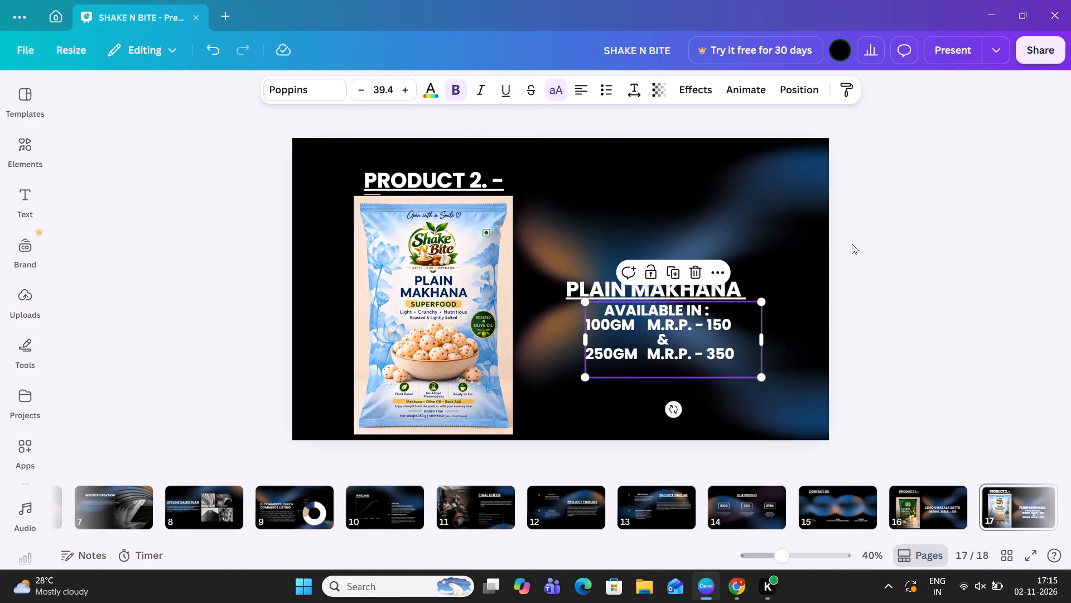
Underline only the words AVAILABLE IN in the availability text block on the Product 2 page.
{"action": "double_click", "coordinate": [725, 309]}
{"action": "left_click_drag", "start_coordinate": [712, 309], "coordinate": [664, 312]}
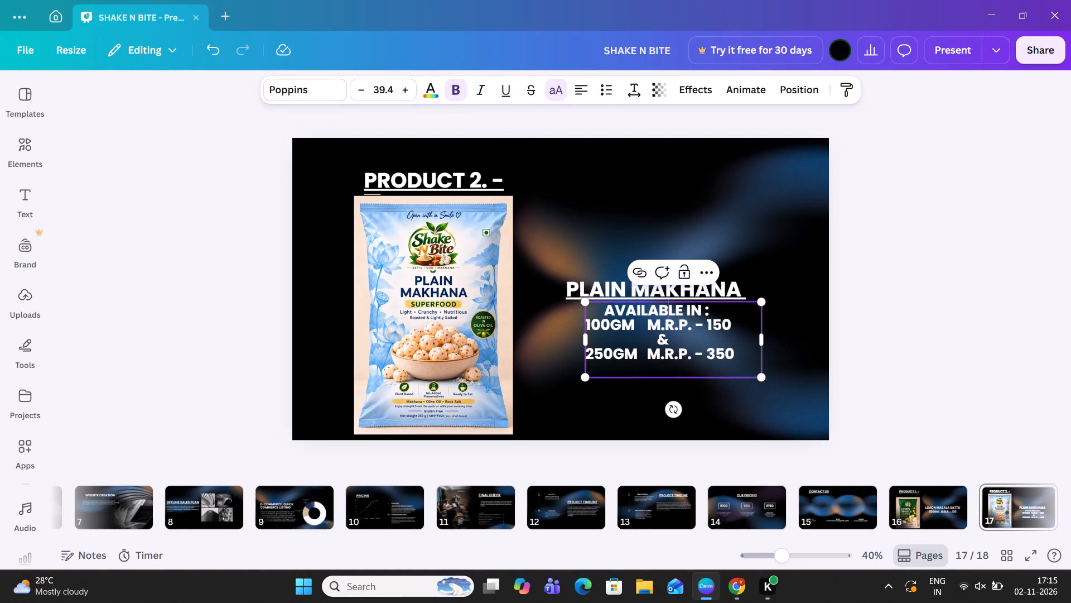
{"action": "left_click_drag", "start_coordinate": [664, 312], "coordinate": [606, 309]}
{"action": "left_click", "coordinate": [606, 309]}
{"action": "left_click_drag", "start_coordinate": [606, 309], "coordinate": [608, 309]}
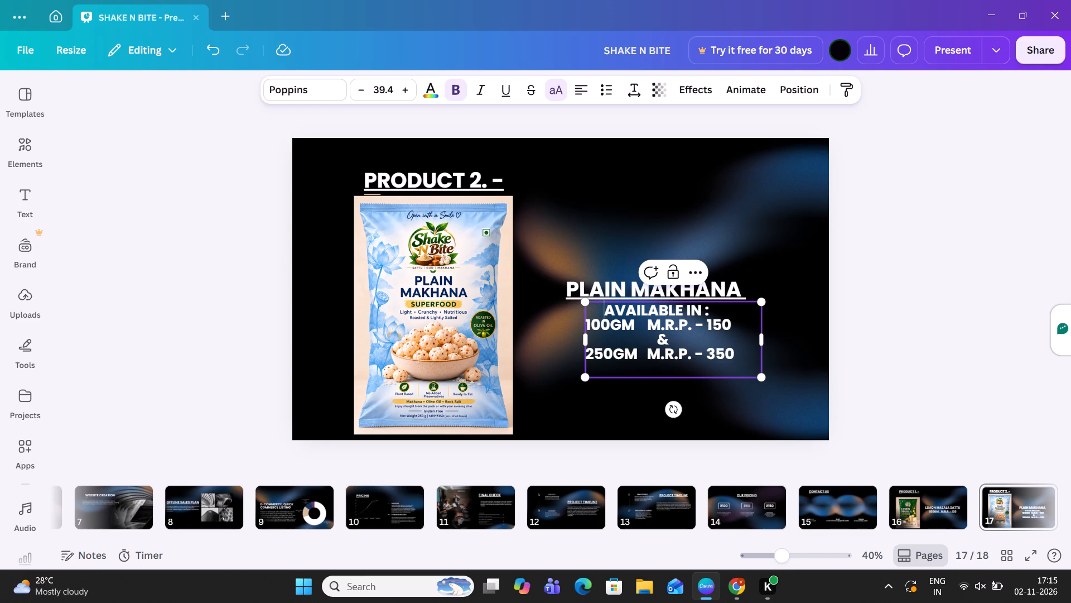
{"action": "left_click_drag", "start_coordinate": [608, 309], "coordinate": [702, 312]}
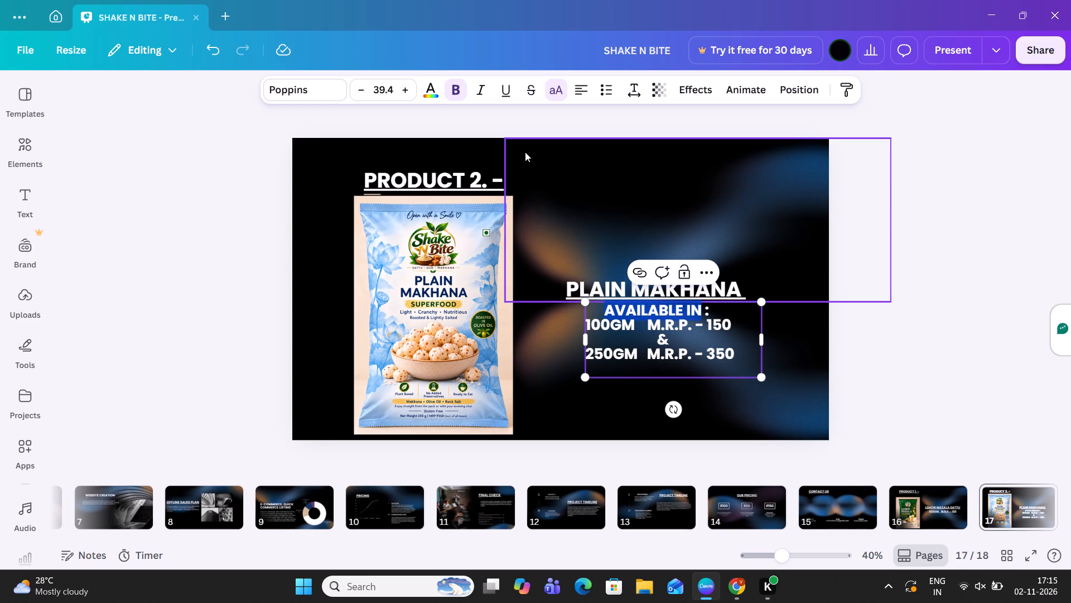
{"action": "left_click", "coordinate": [508, 92]}
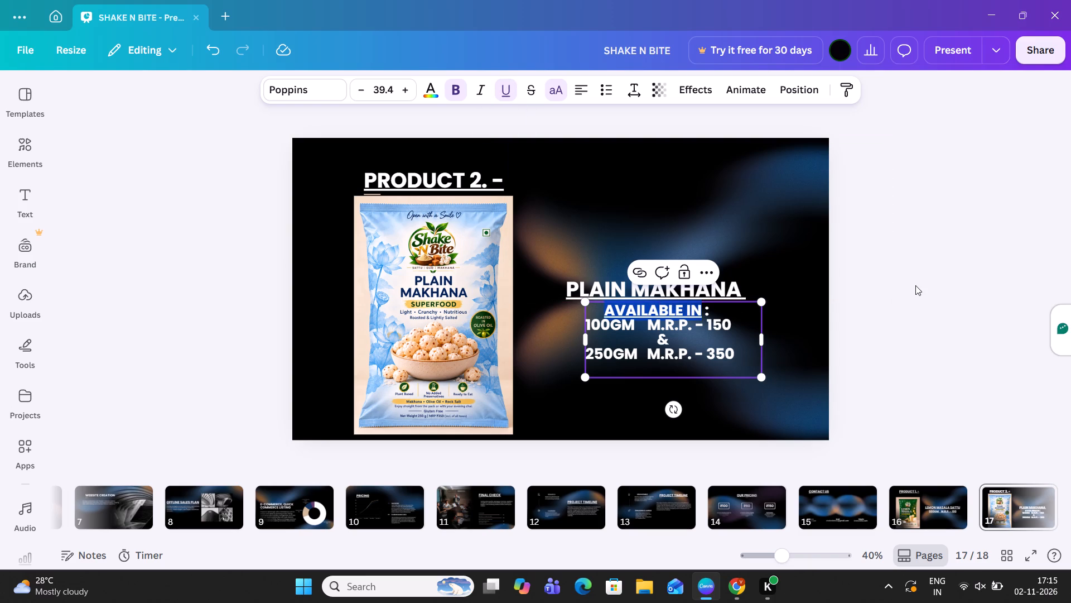
{"action": "left_click", "coordinate": [915, 285]}
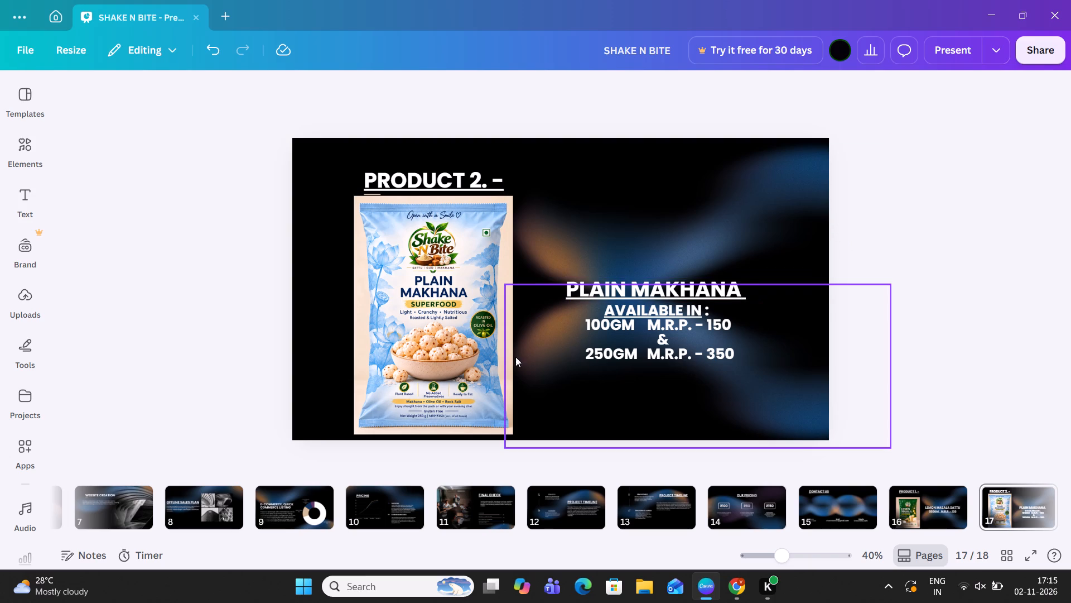
Duplicate the Product 2 Plain Makhana page, page 17, to start the next product page.
{"action": "left_click", "coordinate": [933, 495]}
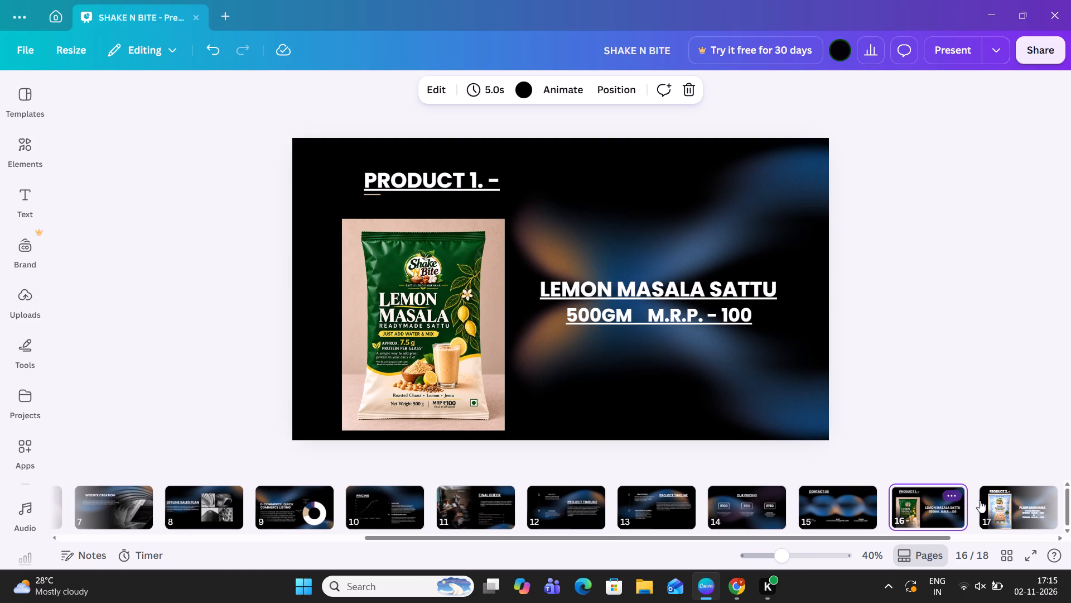
{"action": "left_click", "coordinate": [1000, 504]}
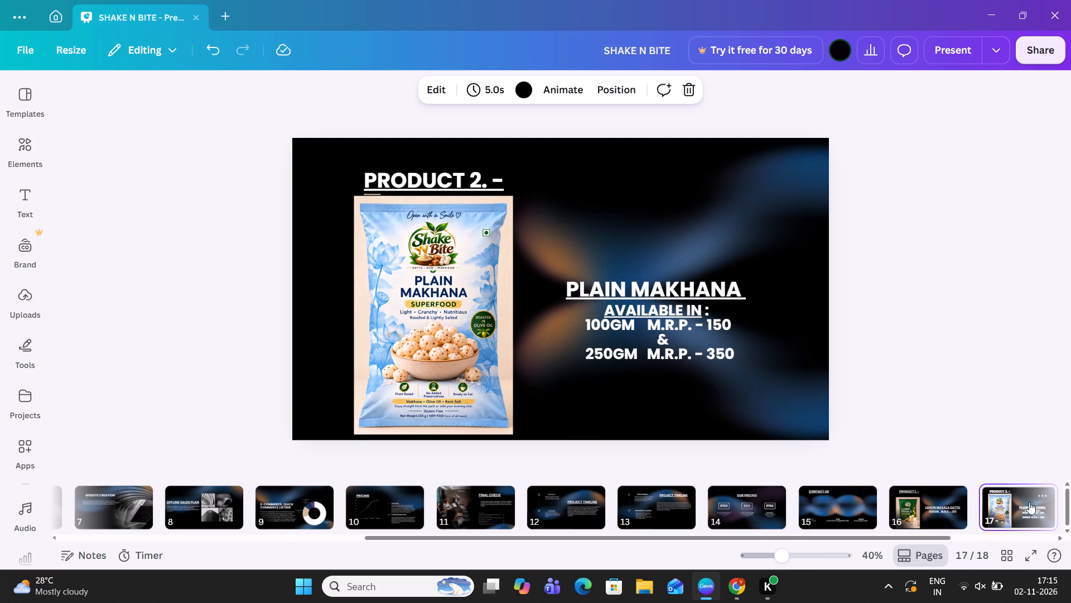
{"action": "left_click", "coordinate": [1046, 494]}
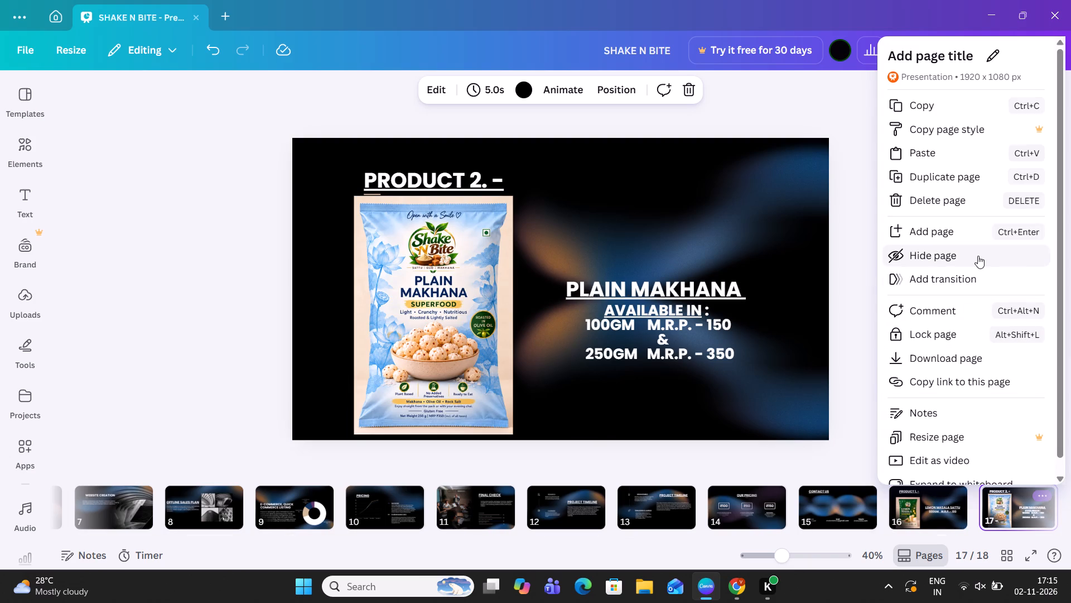
{"action": "left_click", "coordinate": [972, 179]}
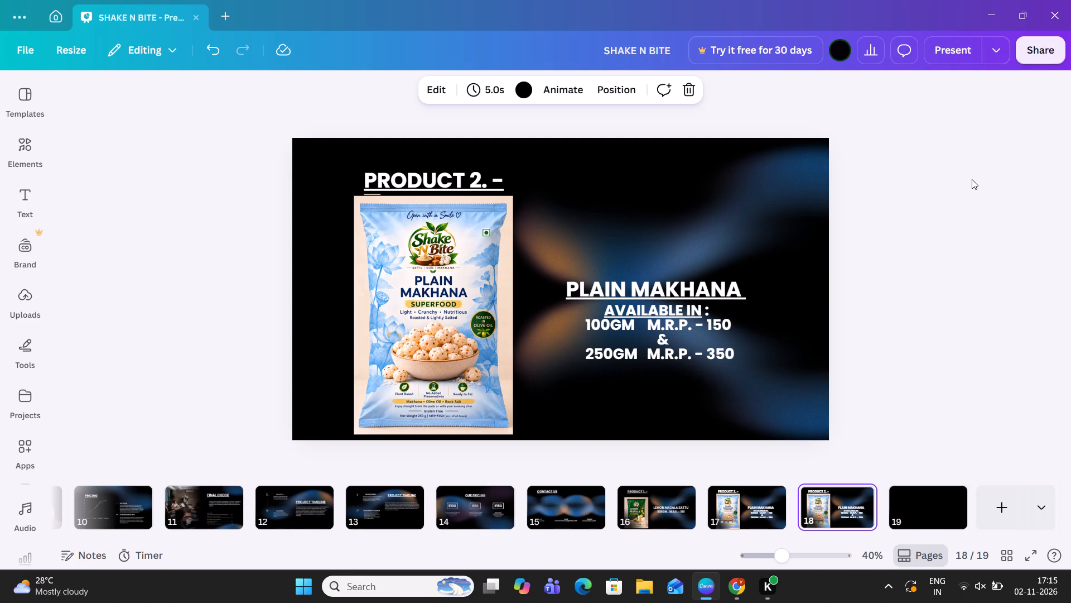
Delete the Plain Makhana packet image from the duplicated page 18.
{"action": "left_click", "coordinate": [473, 357]}
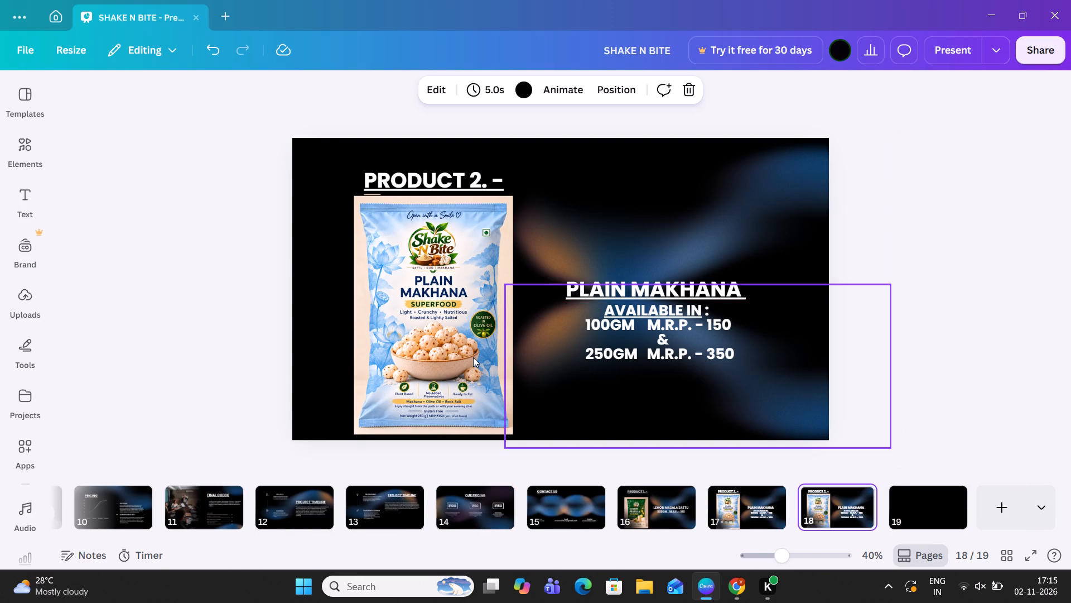
{"action": "key", "text": "Delete"}
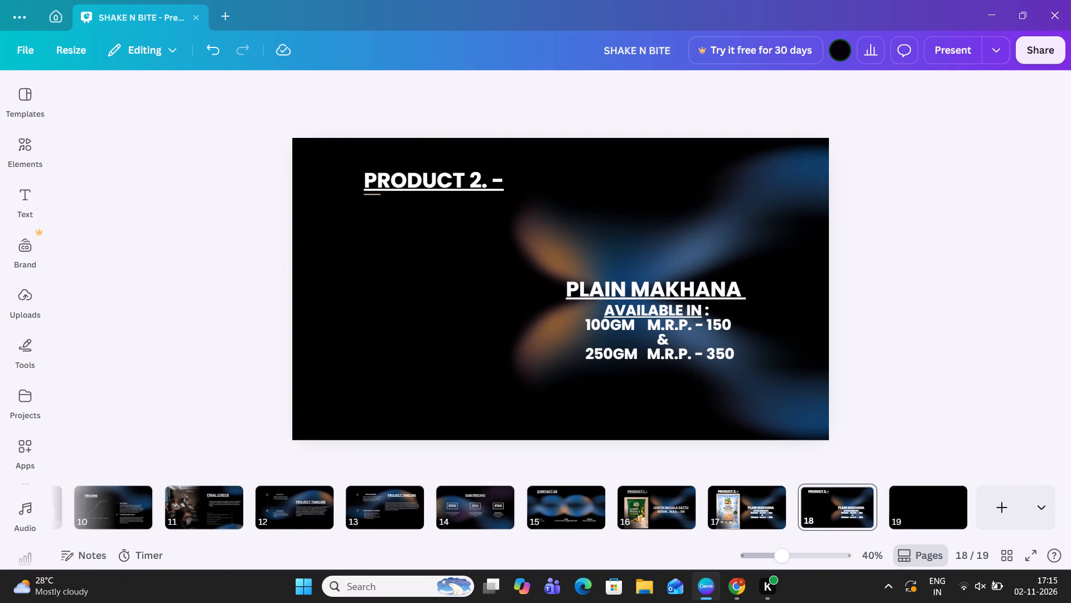
Change the product number in the heading on page 18 so it reads PRODUCT 3. -.
{"action": "double_click", "coordinate": [482, 179]}
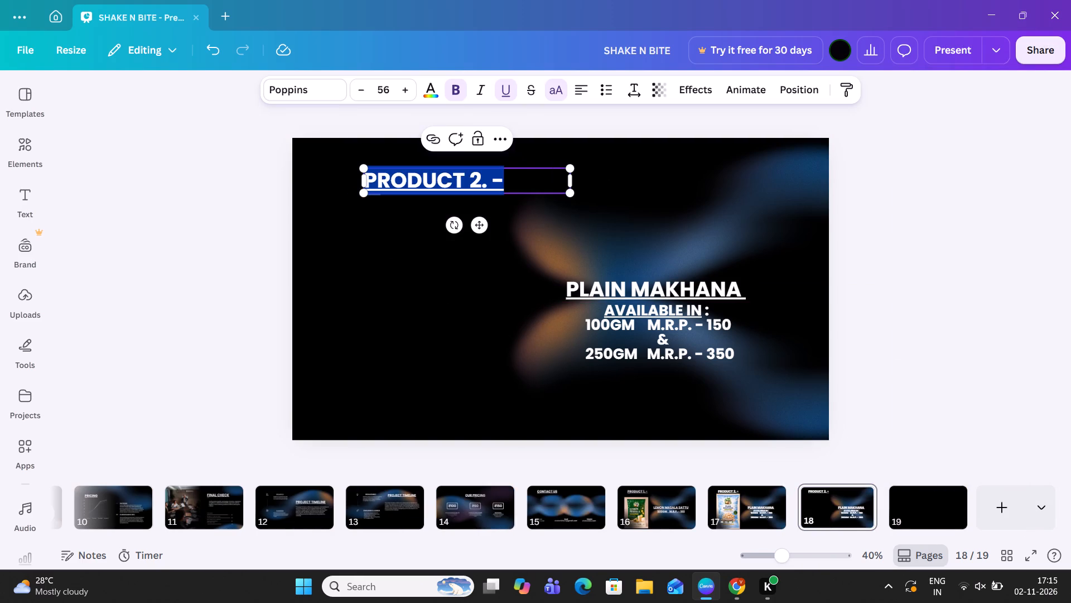
{"action": "left_click", "coordinate": [482, 179]}
{"action": "key", "text": "BackSpace"}
{"action": "key", "text": "3"}
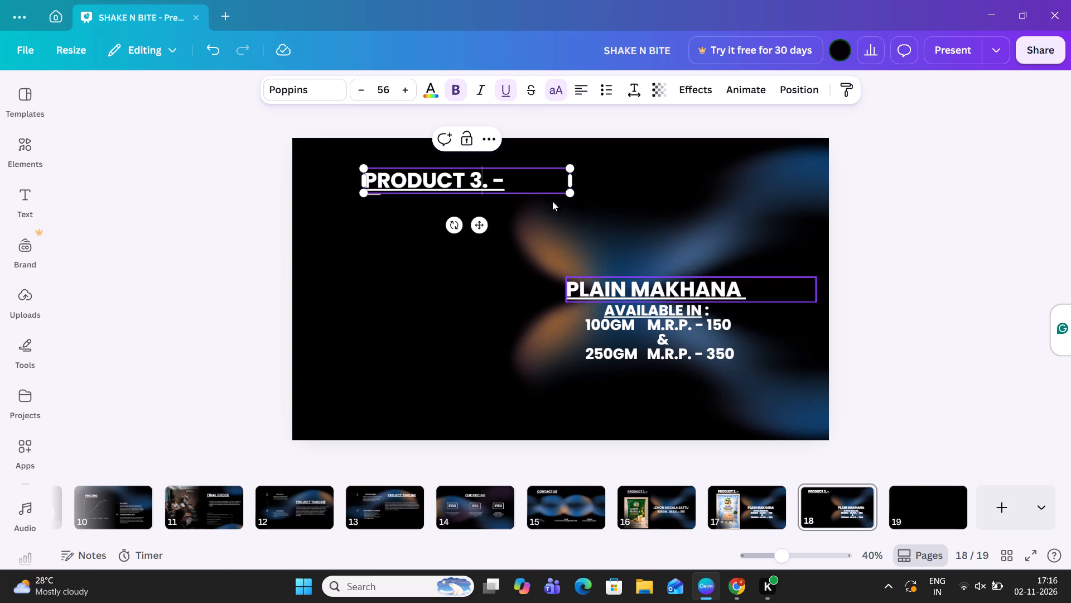
Replace the word PLAIN in the product name on page 18 so it reads ROASTED MAKHANA.
{"action": "double_click", "coordinate": [633, 290]}
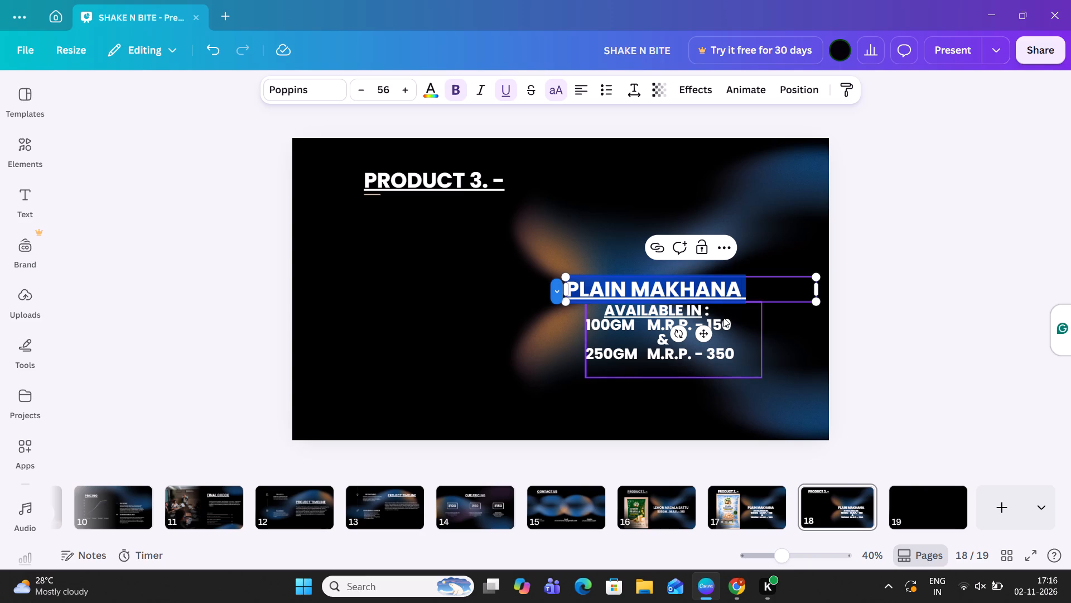
{"action": "left_click", "coordinate": [627, 286]}
{"action": "key", "text": "BackSpace"}
{"action": "key", "text": "BackSpace"}
{"action": "key", "text": "BackSpace"}
{"action": "key", "text": "BackSpace"}
{"action": "key", "text": "BackSpace"}
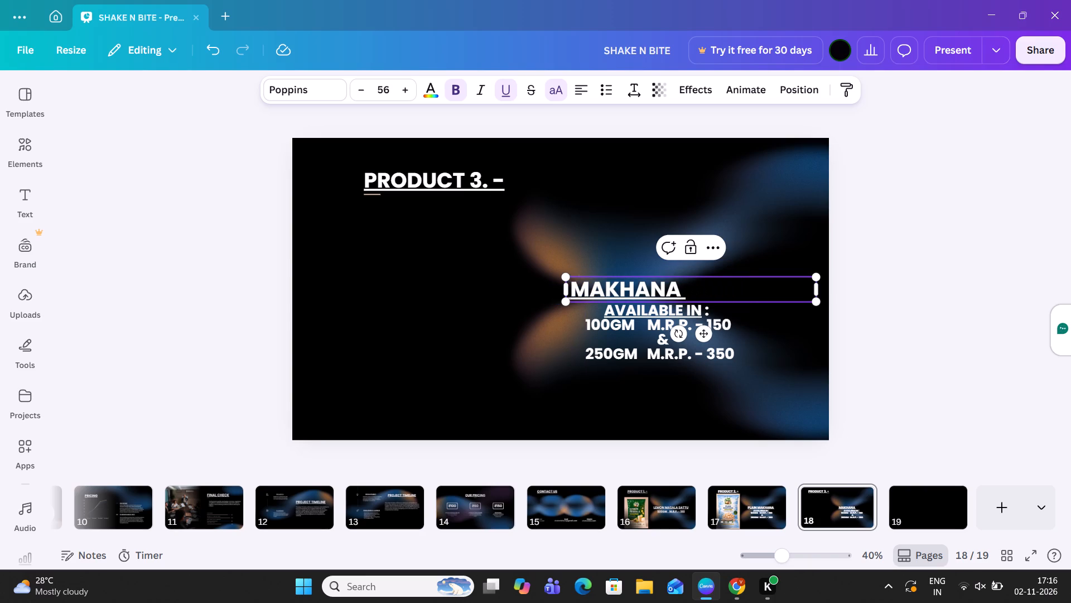
{"action": "key", "text": "r"}
{"action": "type", "text": "oasted"}
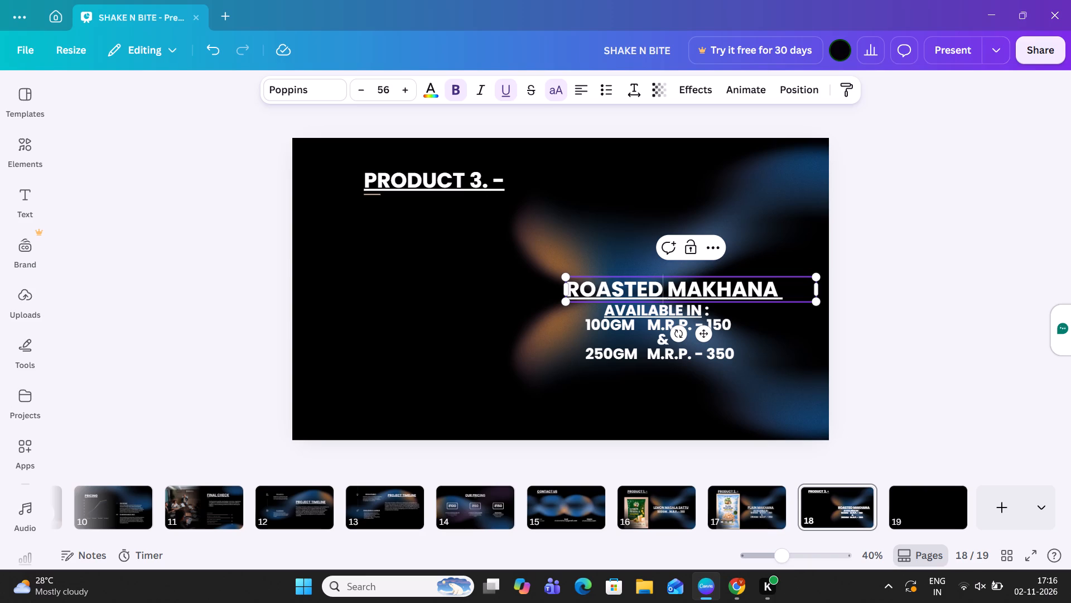
{"action": "left_click", "coordinate": [787, 290]}
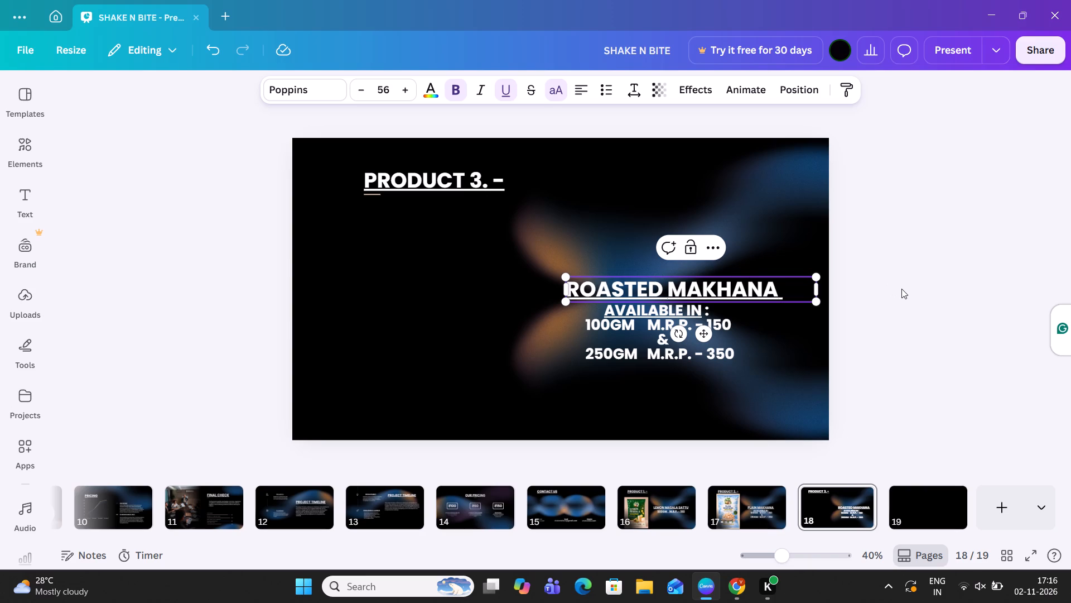
{"action": "left_click", "coordinate": [901, 289]}
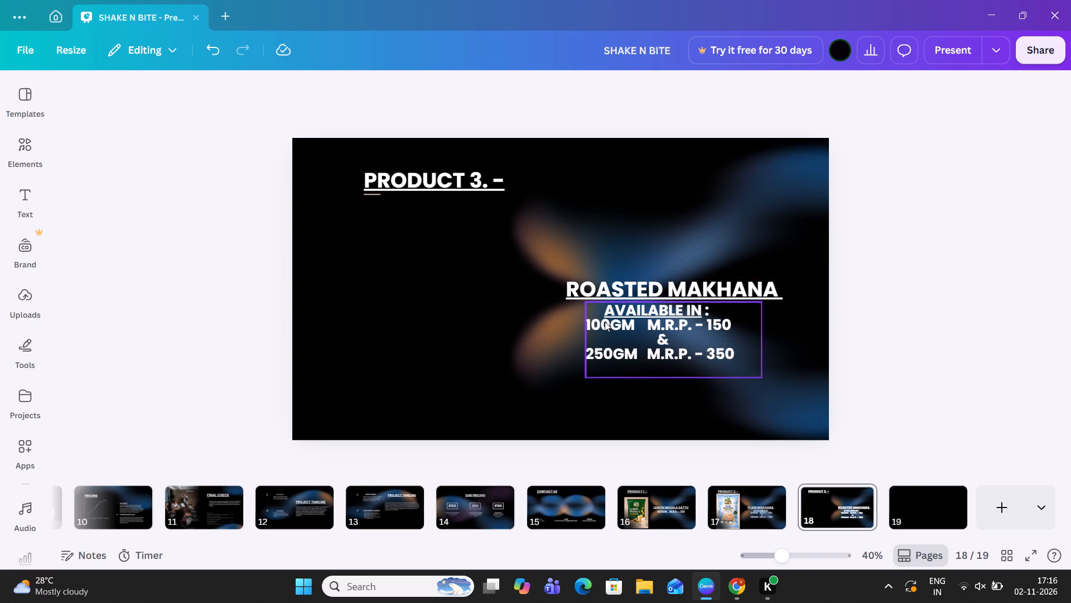
Change the two pack sizes in the Roasted Makhana availability text to 25GM and 50GM.
{"action": "double_click", "coordinate": [609, 324]}
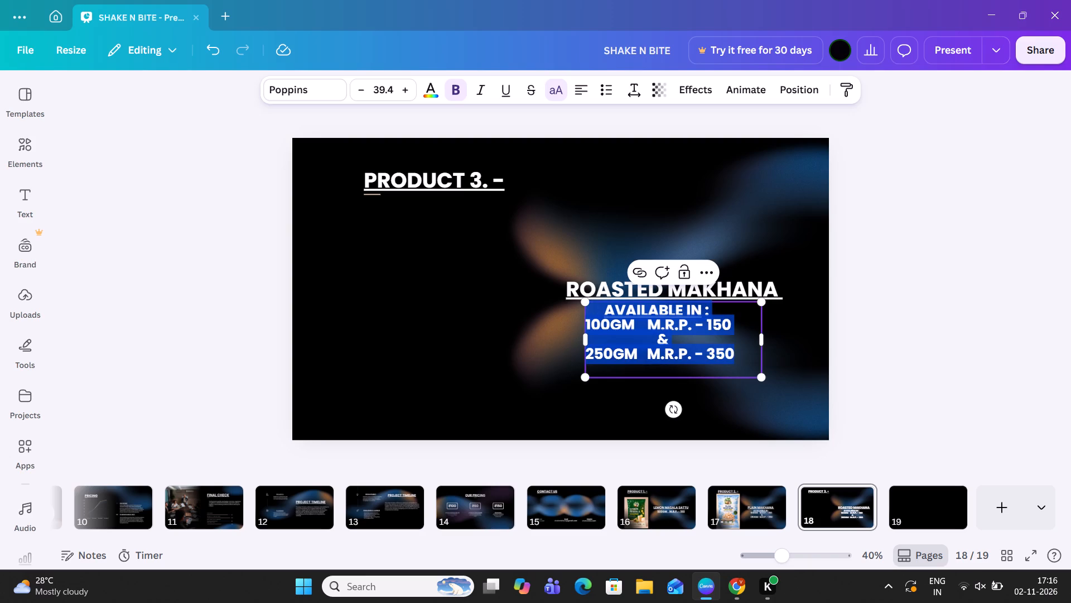
{"action": "left_click", "coordinate": [609, 323]}
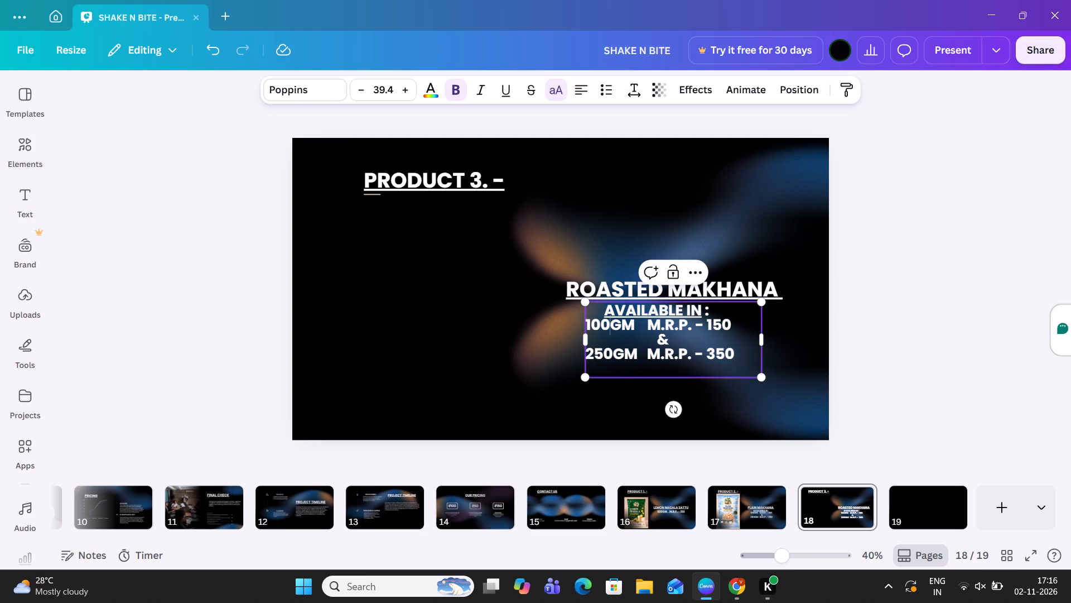
{"action": "key", "text": "BackSpace"}
{"action": "key", "text": "BackSpace"}
{"action": "key", "text": "BackSpace"}
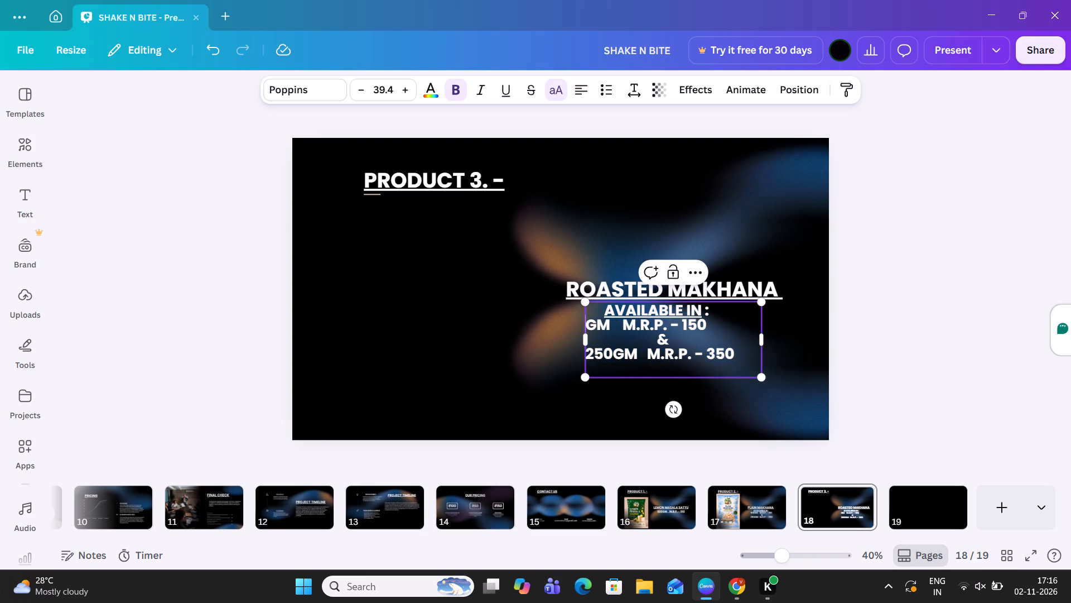
{"action": "type", "text": "225"}
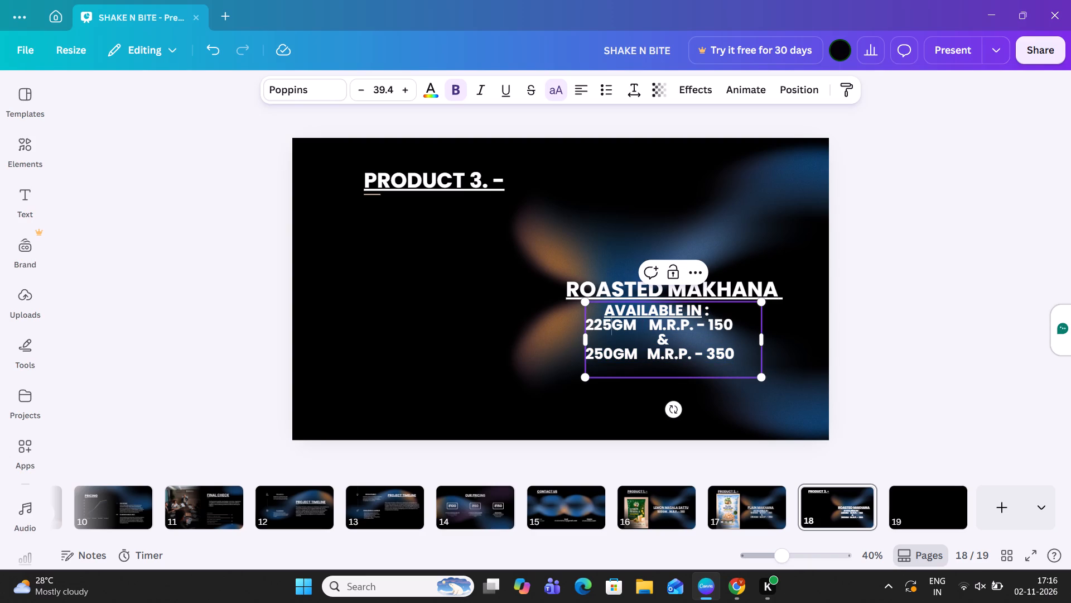
{"action": "key", "text": "Left"}
{"action": "key", "text": "BackSpace"}
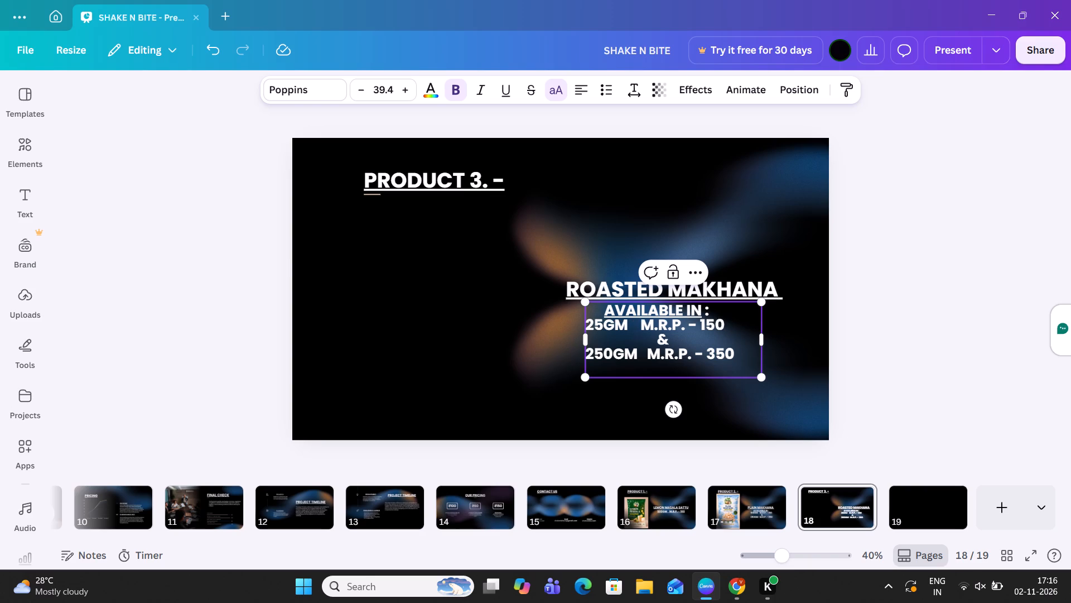
{"action": "left_click", "coordinate": [597, 352]}
{"action": "key", "text": "BackSpace"}
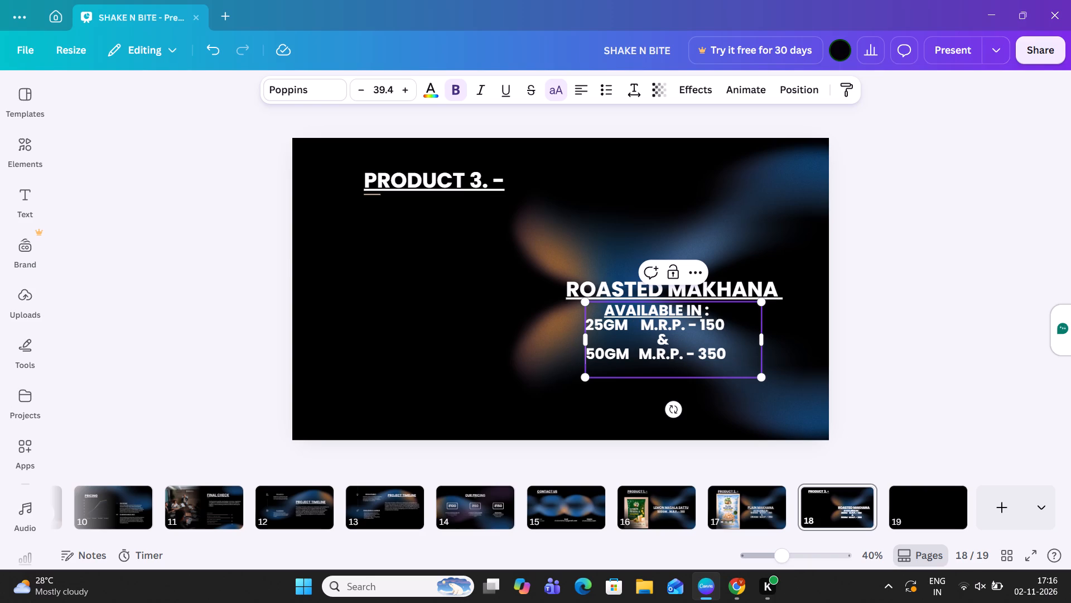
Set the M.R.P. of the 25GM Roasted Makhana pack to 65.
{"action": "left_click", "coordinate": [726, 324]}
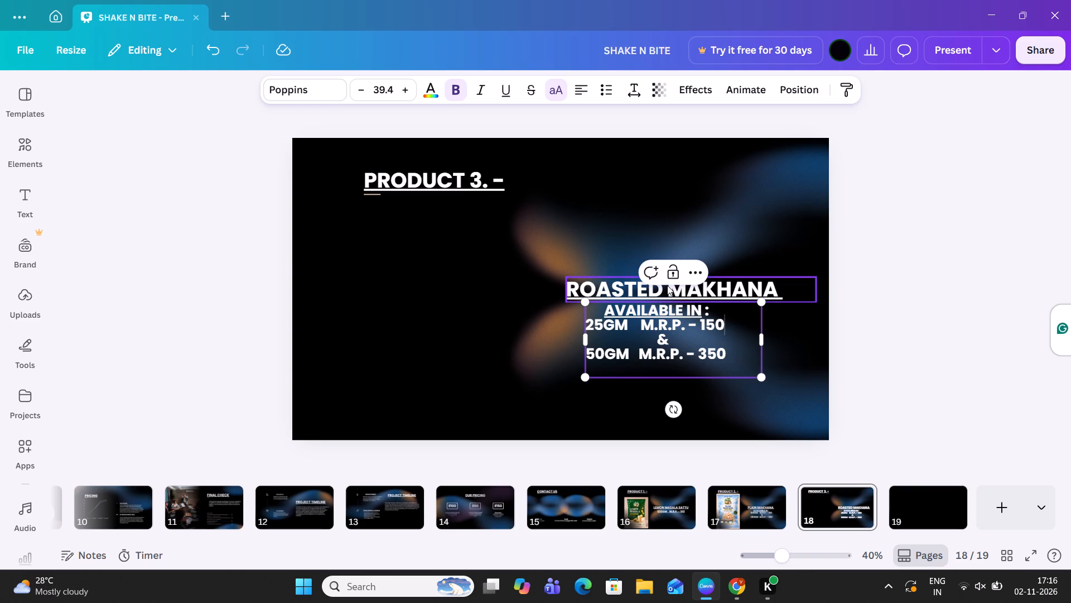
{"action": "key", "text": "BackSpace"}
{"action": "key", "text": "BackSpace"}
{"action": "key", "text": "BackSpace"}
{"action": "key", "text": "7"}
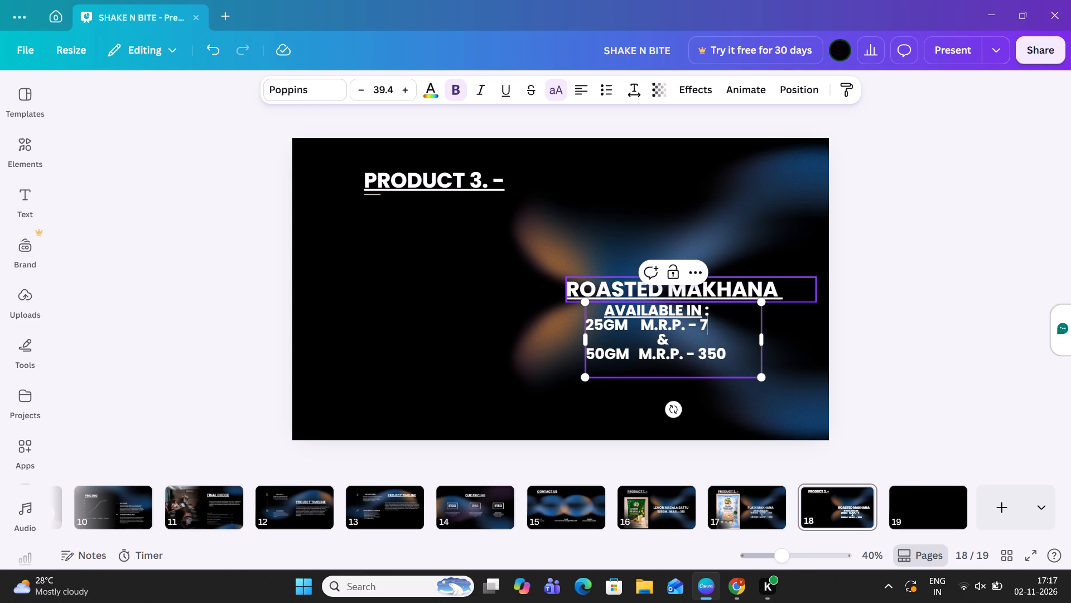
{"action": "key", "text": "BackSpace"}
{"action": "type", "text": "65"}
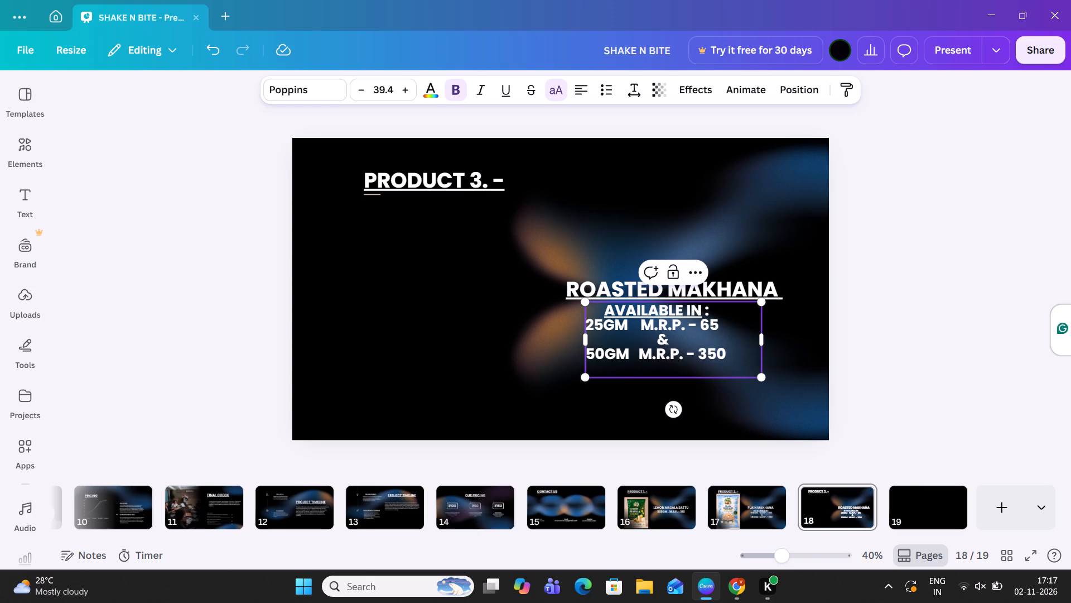
Set the M.R.P. of the 25GM Roasted Makhana pack on page 18 to 70.
{"action": "left_click", "coordinate": [703, 352]}
{"action": "key", "text": "Right"}
{"action": "key", "text": "Up"}
{"action": "key", "text": "Up"}
{"action": "key", "text": "BackSpace"}
{"action": "key", "text": "BackSpace"}
{"action": "type", "text": "70"}
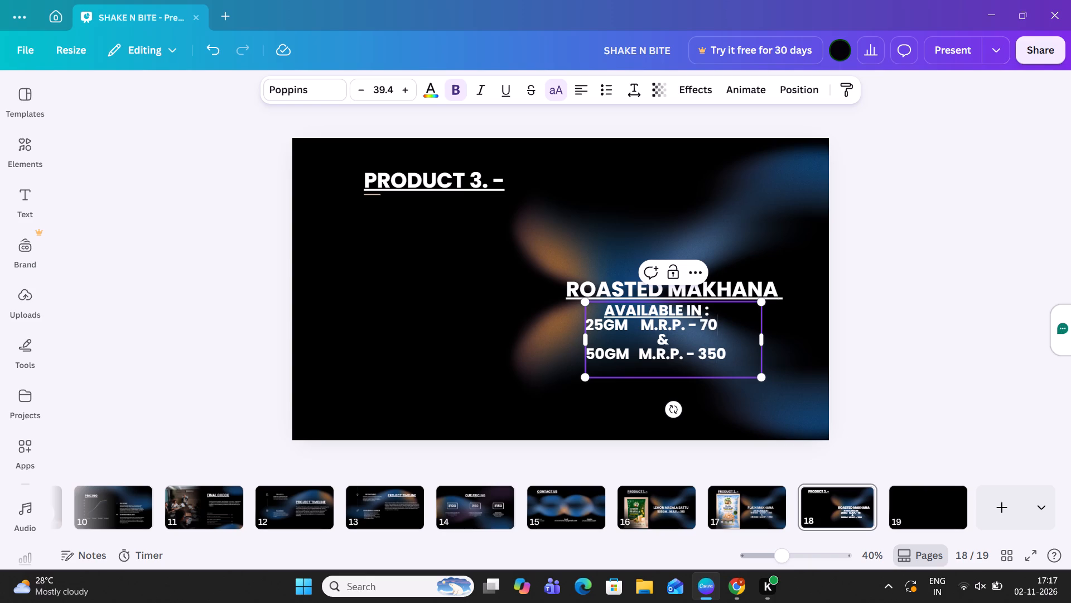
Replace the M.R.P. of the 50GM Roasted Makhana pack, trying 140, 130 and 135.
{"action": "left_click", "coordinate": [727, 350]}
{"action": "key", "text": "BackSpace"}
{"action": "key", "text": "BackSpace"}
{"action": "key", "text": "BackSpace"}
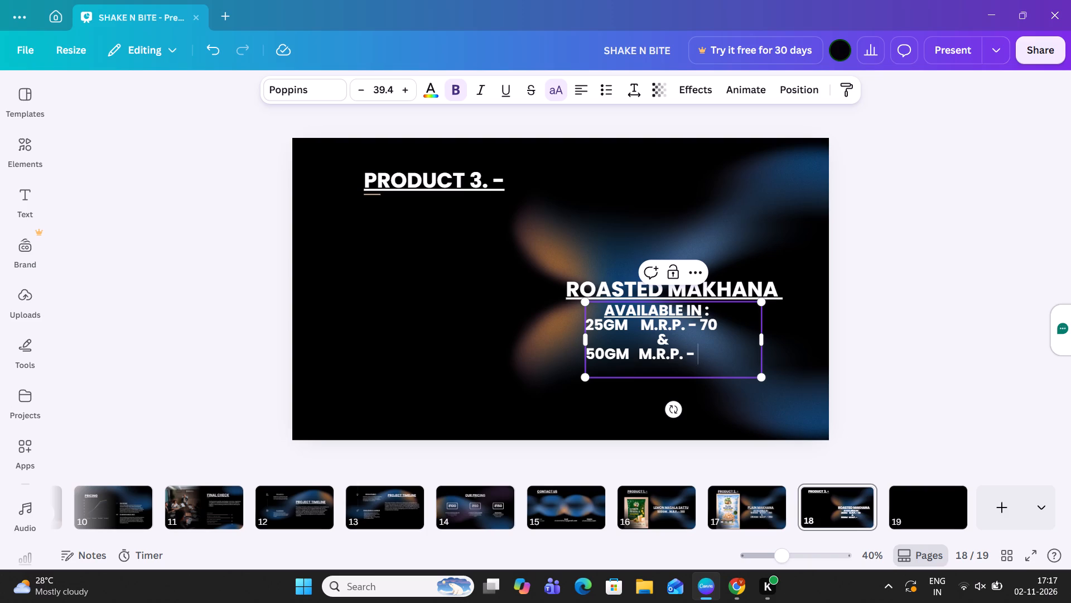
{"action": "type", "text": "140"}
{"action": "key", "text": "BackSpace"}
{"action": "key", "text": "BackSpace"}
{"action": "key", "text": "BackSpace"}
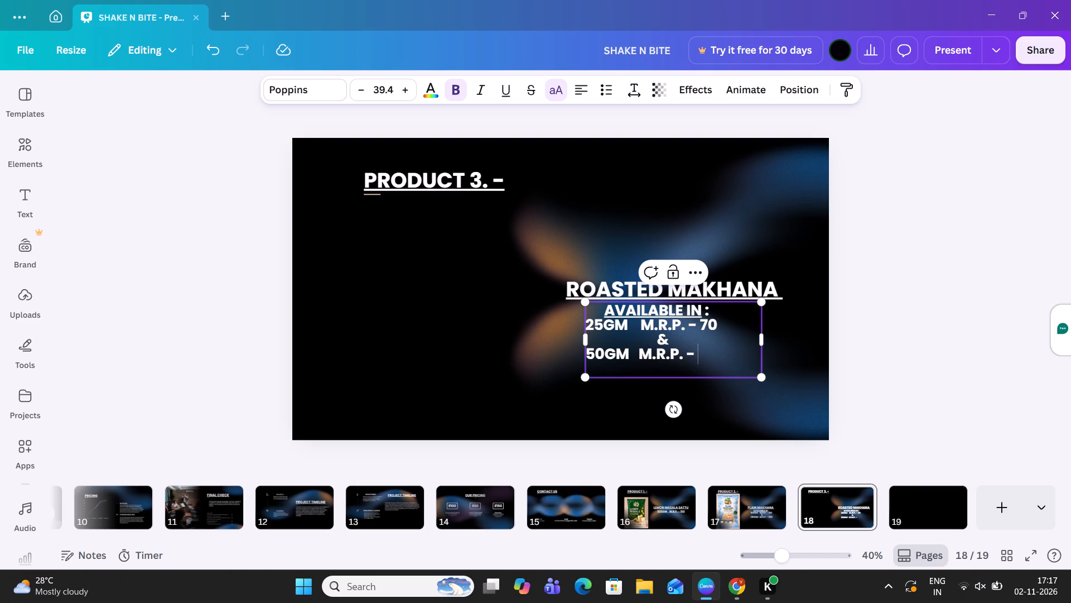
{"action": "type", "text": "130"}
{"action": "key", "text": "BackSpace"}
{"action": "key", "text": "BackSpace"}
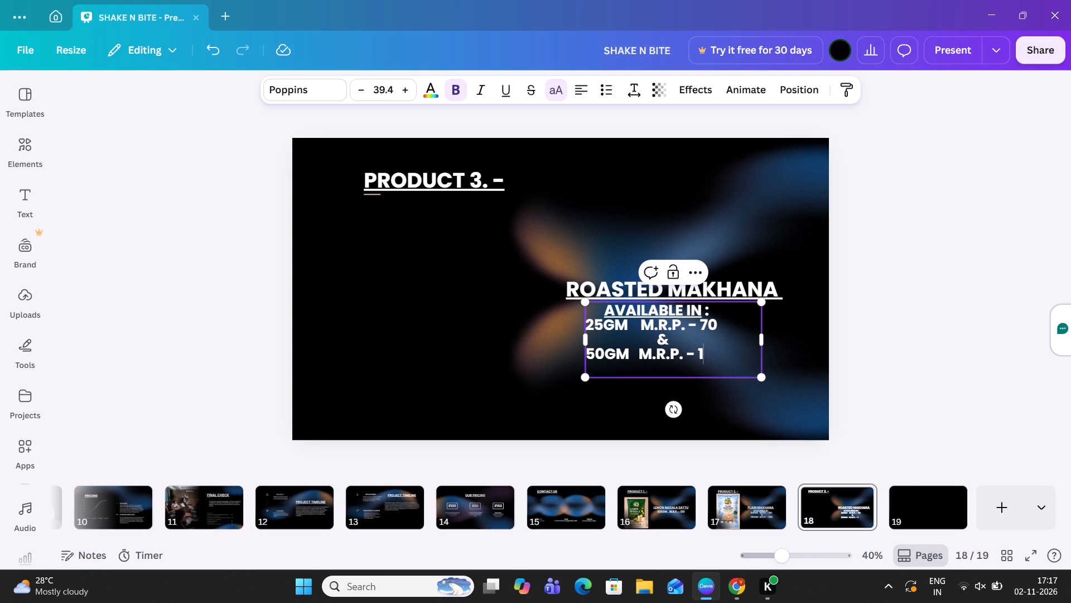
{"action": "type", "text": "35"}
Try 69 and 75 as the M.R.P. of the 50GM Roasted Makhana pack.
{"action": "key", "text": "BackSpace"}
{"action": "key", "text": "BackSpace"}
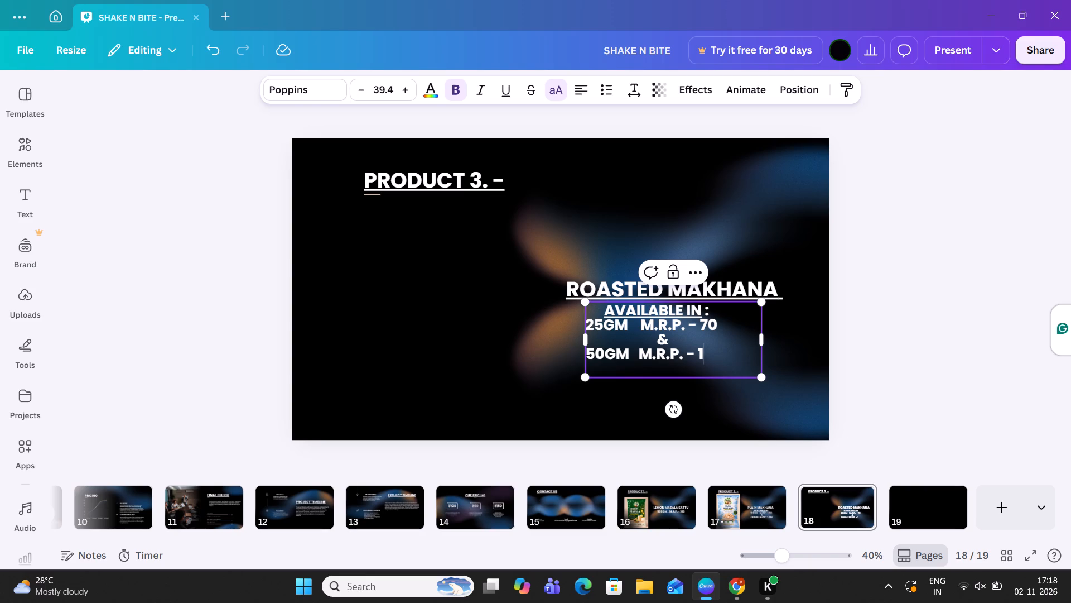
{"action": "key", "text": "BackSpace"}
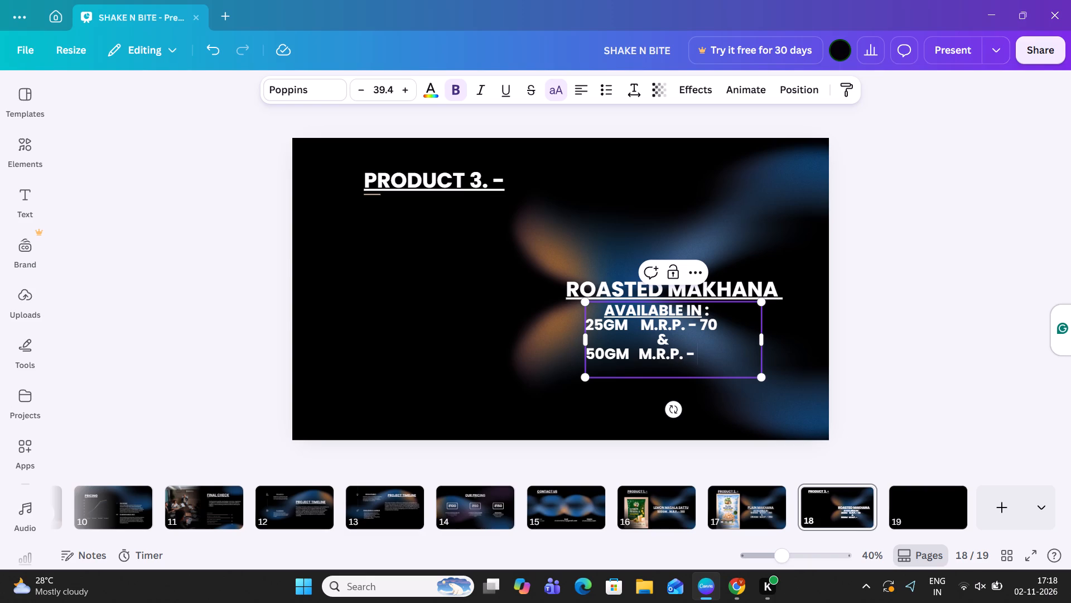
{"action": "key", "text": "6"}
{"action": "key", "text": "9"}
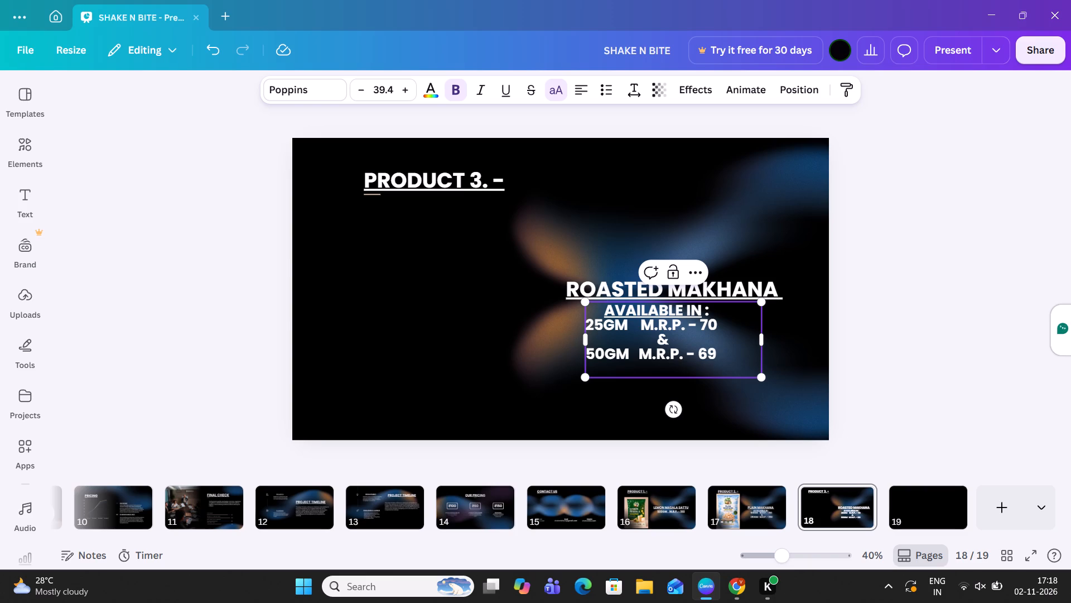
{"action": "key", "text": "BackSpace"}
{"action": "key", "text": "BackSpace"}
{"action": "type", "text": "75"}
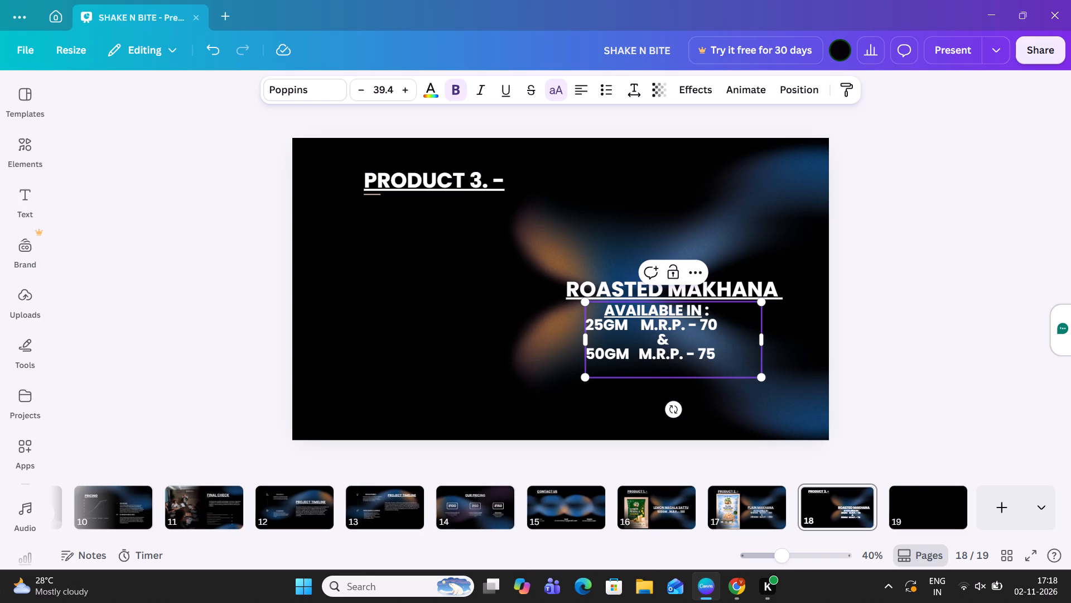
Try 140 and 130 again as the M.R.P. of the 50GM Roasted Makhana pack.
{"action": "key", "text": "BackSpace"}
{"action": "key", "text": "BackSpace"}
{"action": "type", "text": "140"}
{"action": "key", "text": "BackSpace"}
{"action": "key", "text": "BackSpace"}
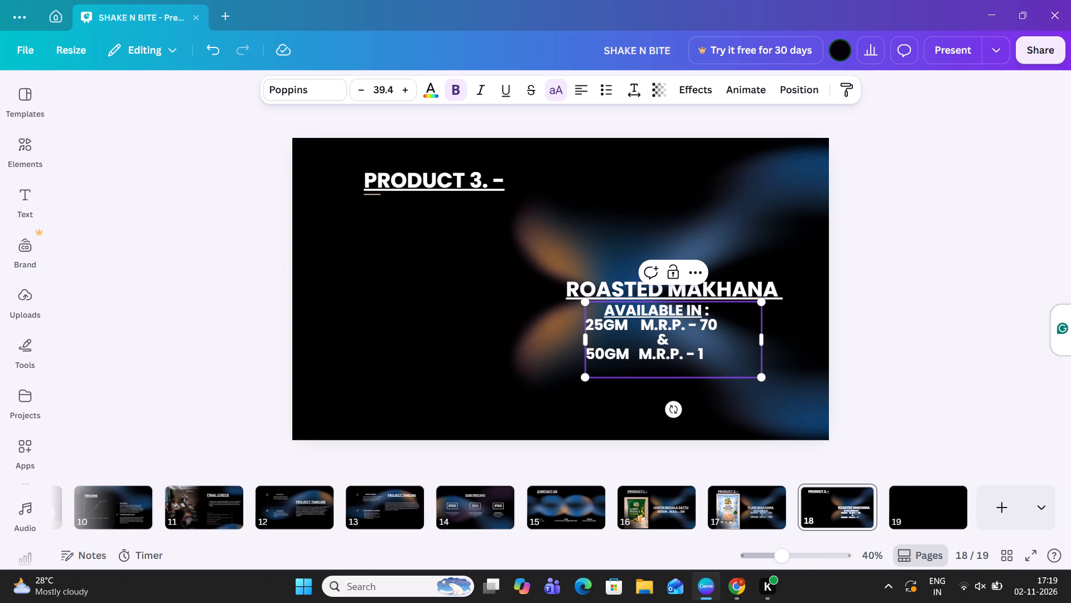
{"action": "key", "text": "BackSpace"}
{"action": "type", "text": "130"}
Clear the M.R.P. figure of the 50GM Roasted Makhana pack, leaving only a space after the dash.
{"action": "key", "text": "BackSpace"}
{"action": "key", "text": "BackSpace"}
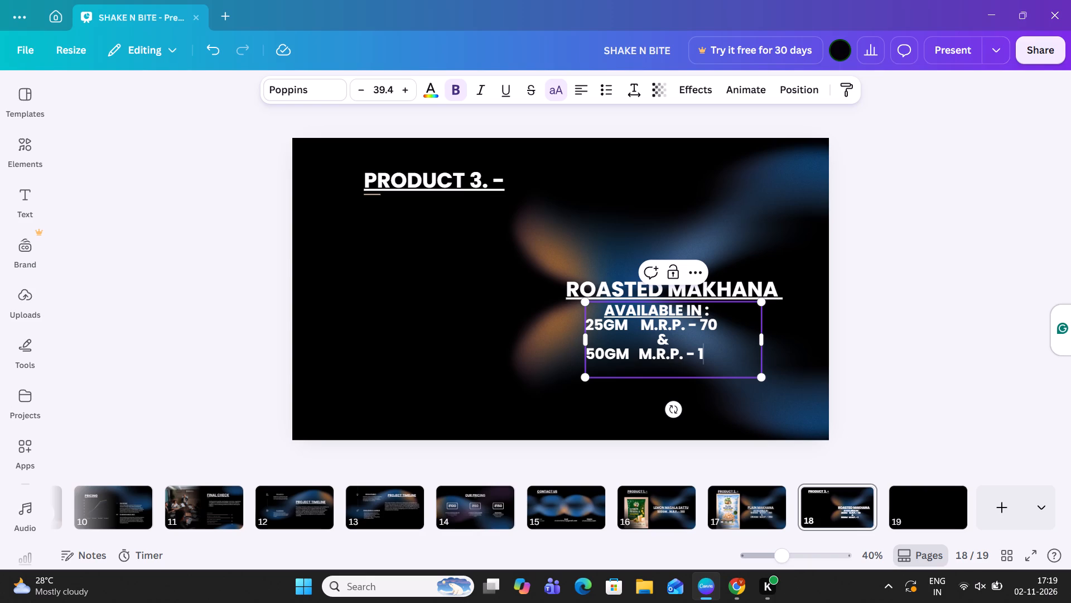
{"action": "key", "text": "BackSpace"}
{"action": "key", "text": "BackSpace"}
{"action": "key", "text": "space"}
{"action": "key", "text": "space"}
Switch to the Chrome window titled Shorten Packaging Copy.
{"action": "key", "text": "alt+Tab"}
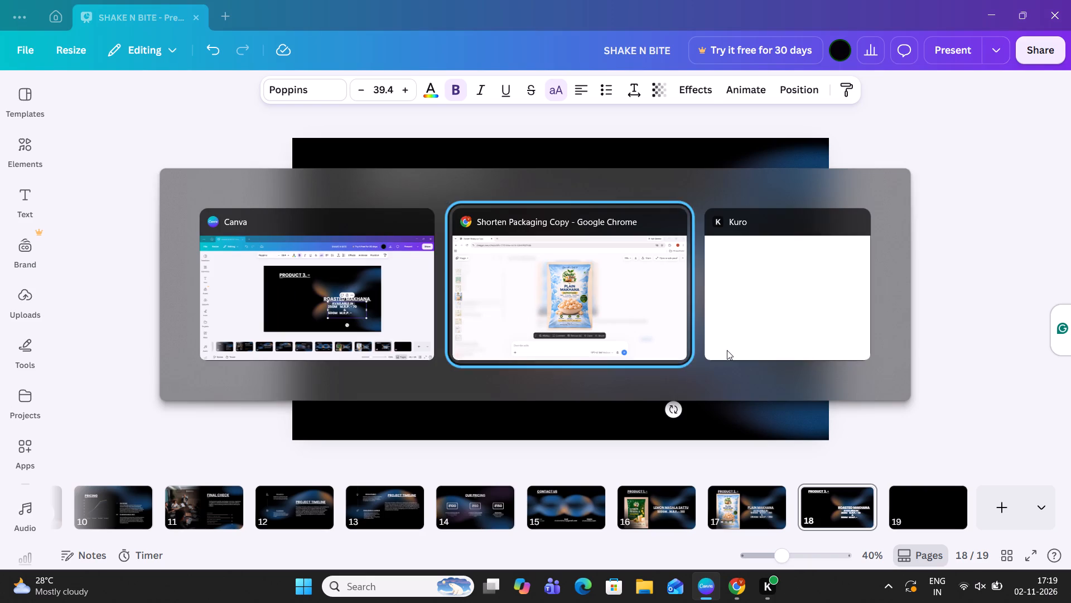
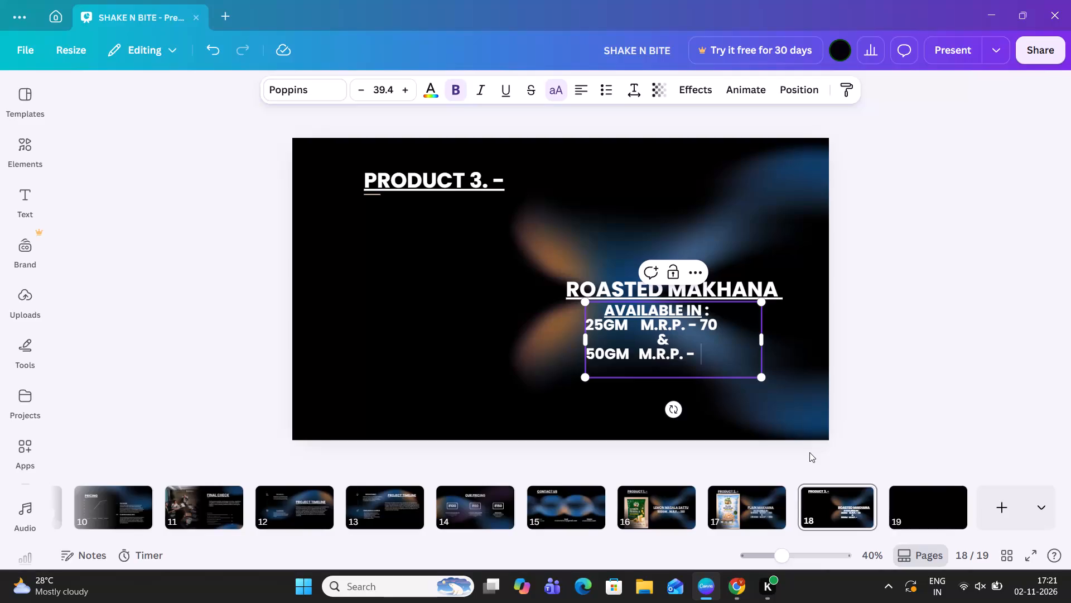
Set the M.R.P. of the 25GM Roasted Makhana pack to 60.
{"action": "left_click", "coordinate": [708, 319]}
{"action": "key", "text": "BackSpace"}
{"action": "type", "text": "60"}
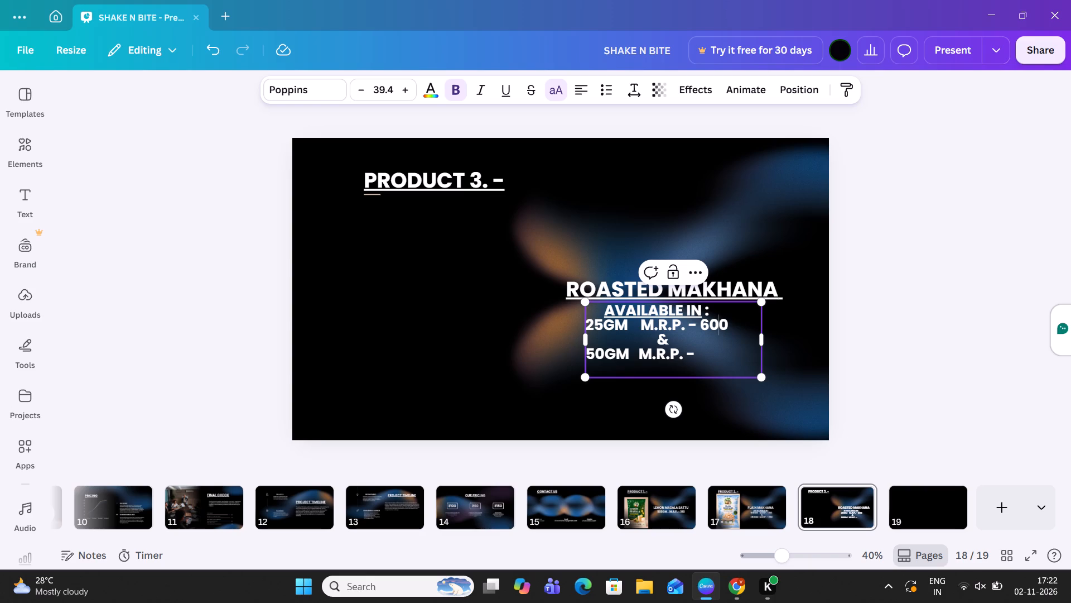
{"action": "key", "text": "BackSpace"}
Enter 120 as the M.R.P. of the 50GM Roasted Makhana pack.
{"action": "left_click", "coordinate": [720, 360]}
{"action": "type", "text": "120"}
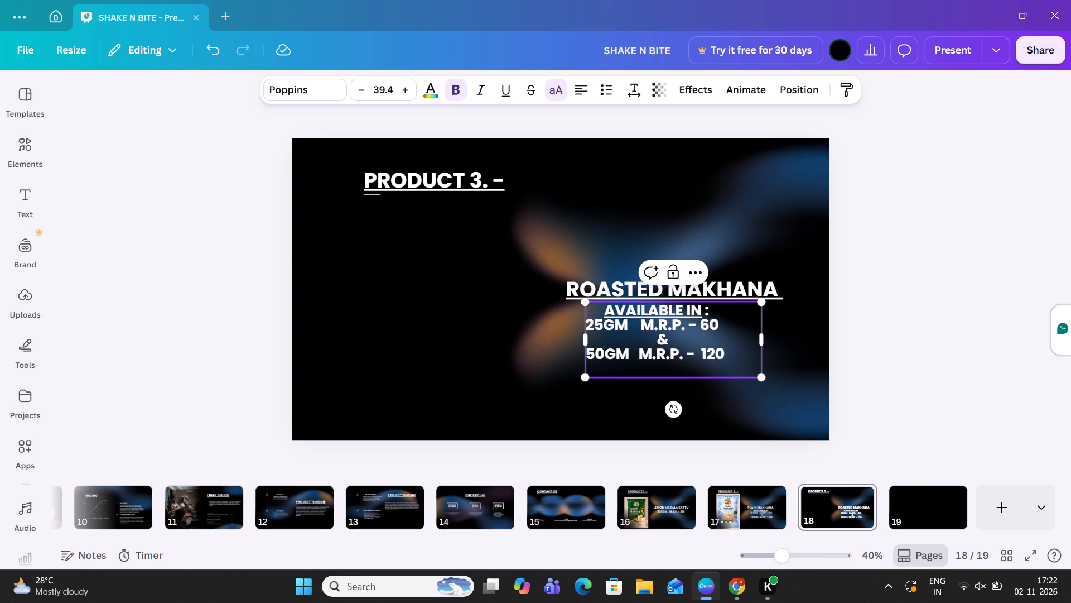
Set the M.R.P. of the 25GM Roasted Makhana pack to 65.
{"action": "left_click", "coordinate": [726, 327]}
{"action": "key", "text": "BackSpace"}
{"action": "key", "text": "5"}
{"action": "left_click", "coordinate": [1004, 304]}
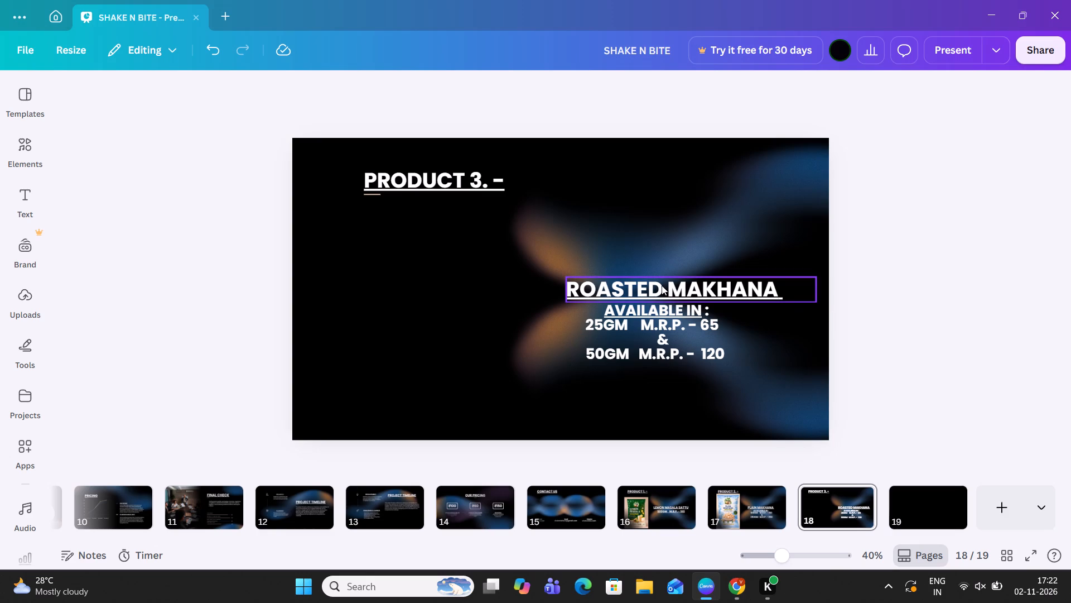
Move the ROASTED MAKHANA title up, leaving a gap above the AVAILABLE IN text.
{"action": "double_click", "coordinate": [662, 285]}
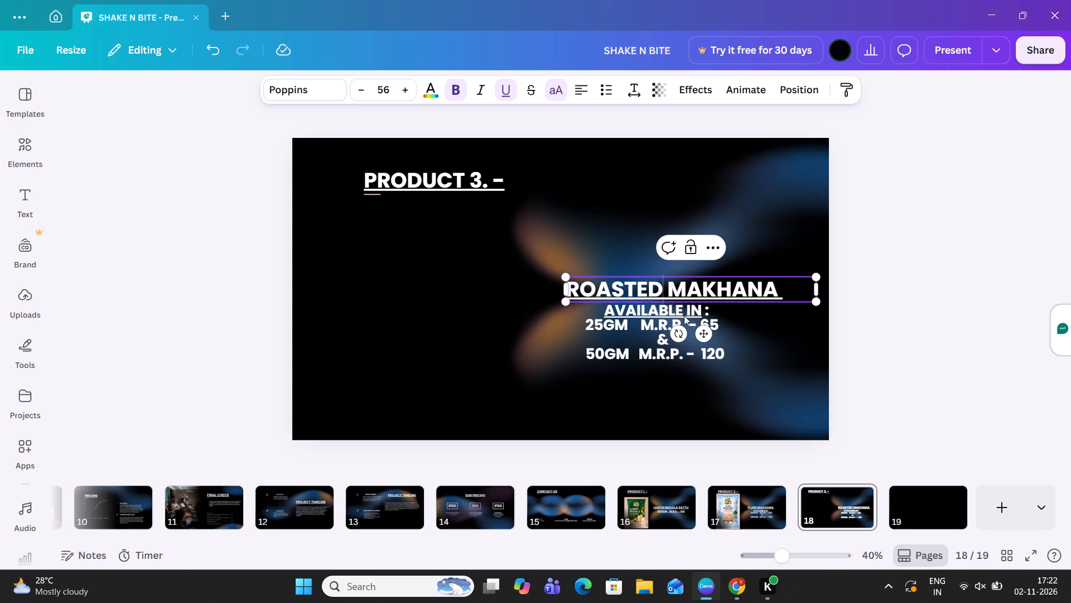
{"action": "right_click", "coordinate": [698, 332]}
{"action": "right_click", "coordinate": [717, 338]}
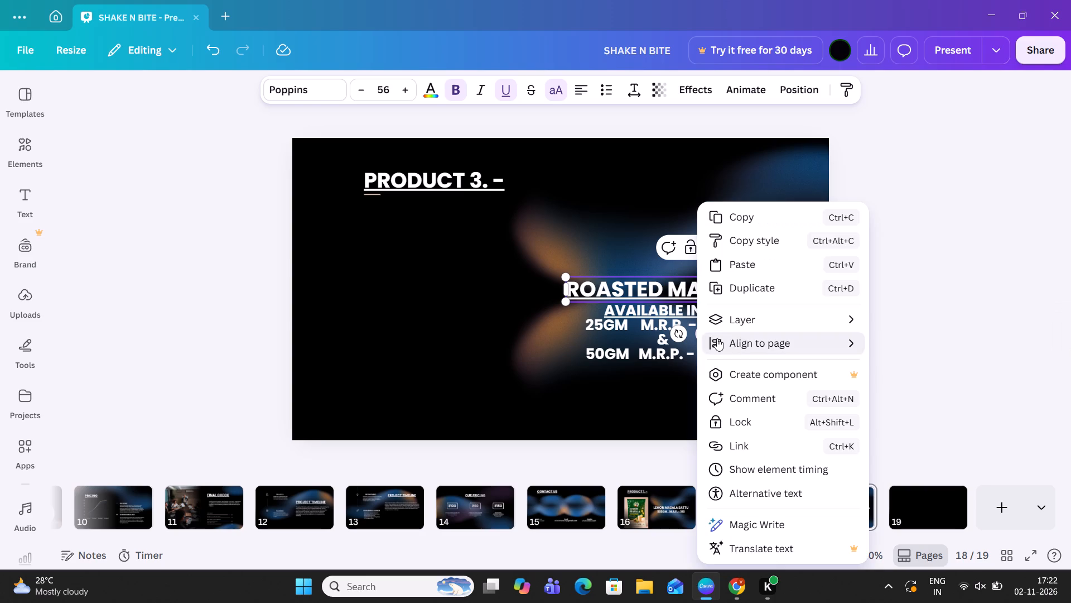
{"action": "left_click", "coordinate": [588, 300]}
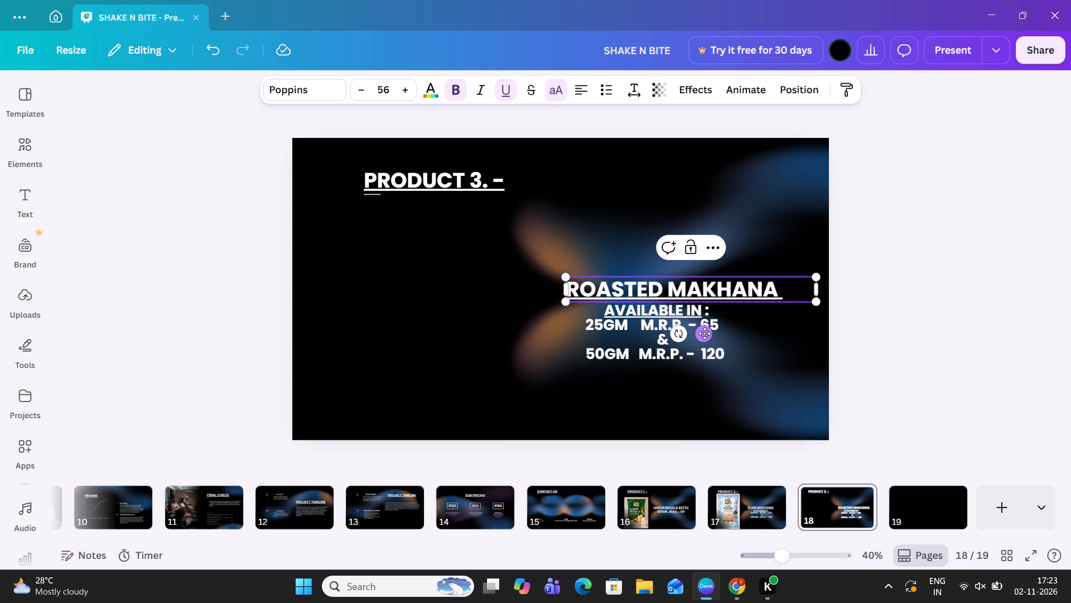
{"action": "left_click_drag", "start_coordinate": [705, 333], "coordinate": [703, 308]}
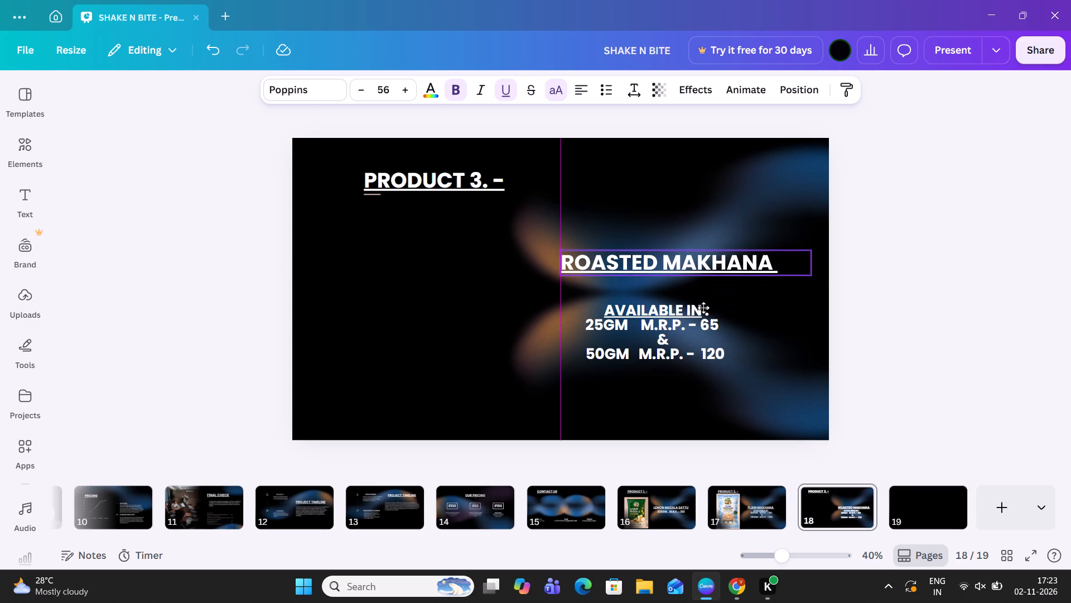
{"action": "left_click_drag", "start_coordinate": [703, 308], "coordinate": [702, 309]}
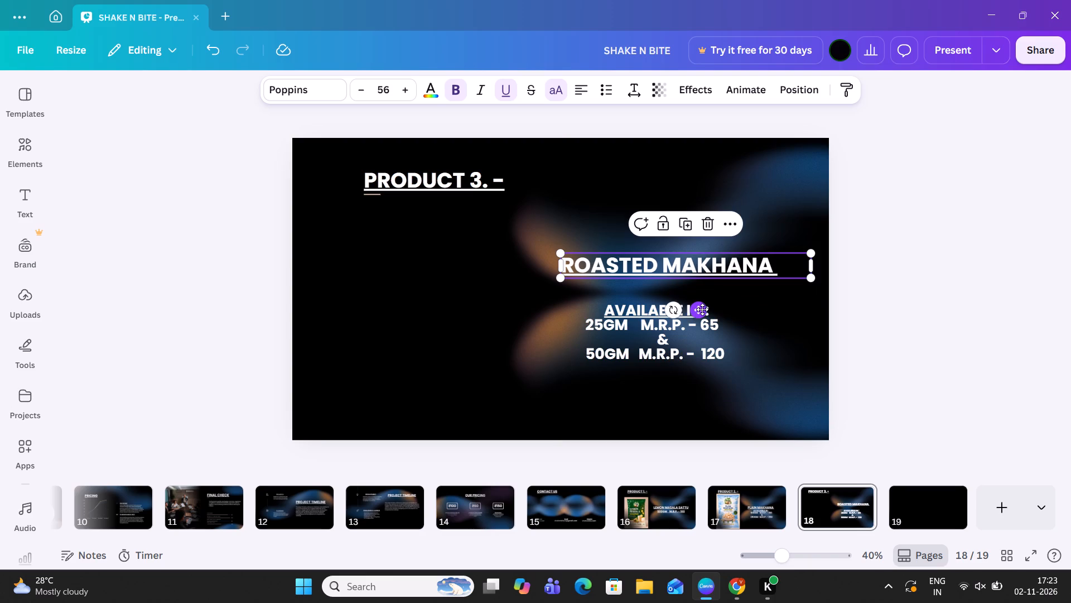
Insert PUDINA into the product title so it reads ROASTED PUDINA MAKHANA.
{"action": "double_click", "coordinate": [657, 267]}
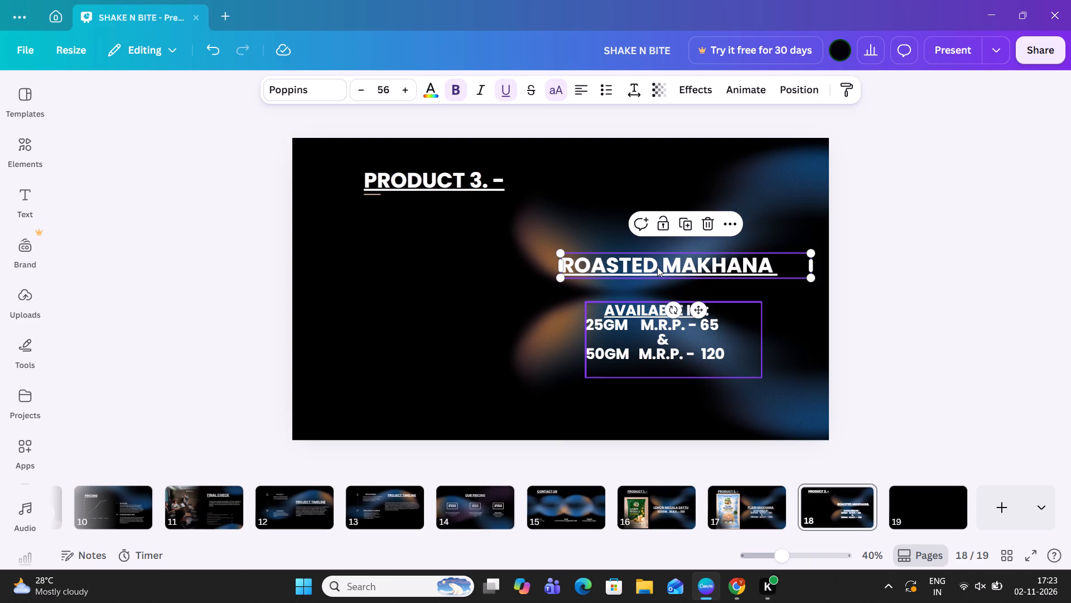
{"action": "left_click", "coordinate": [657, 267]}
{"action": "key", "text": "space"}
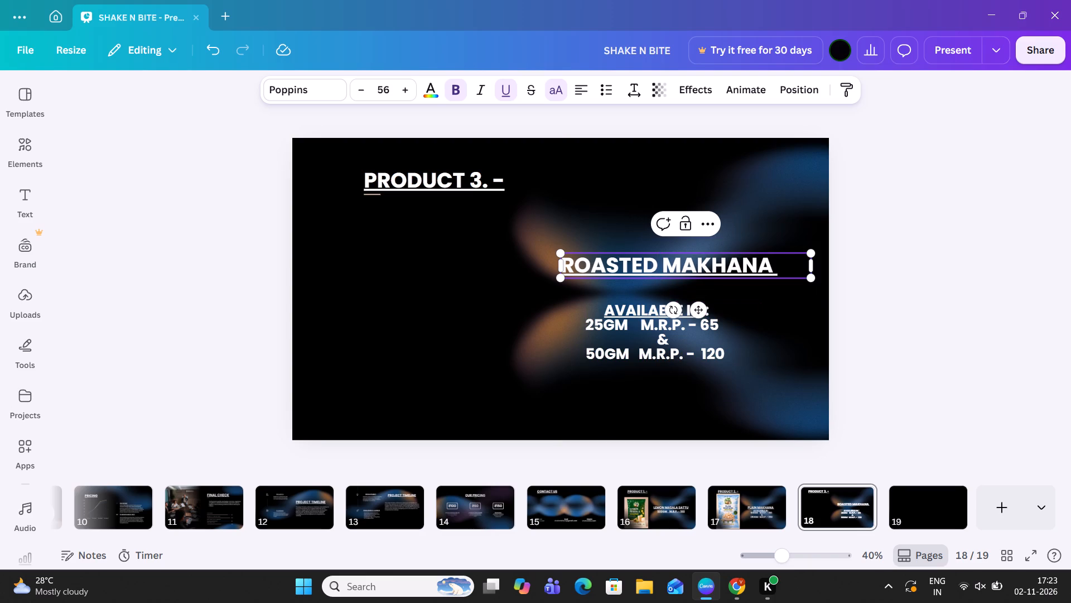
{"action": "type", "text": "pudi"}
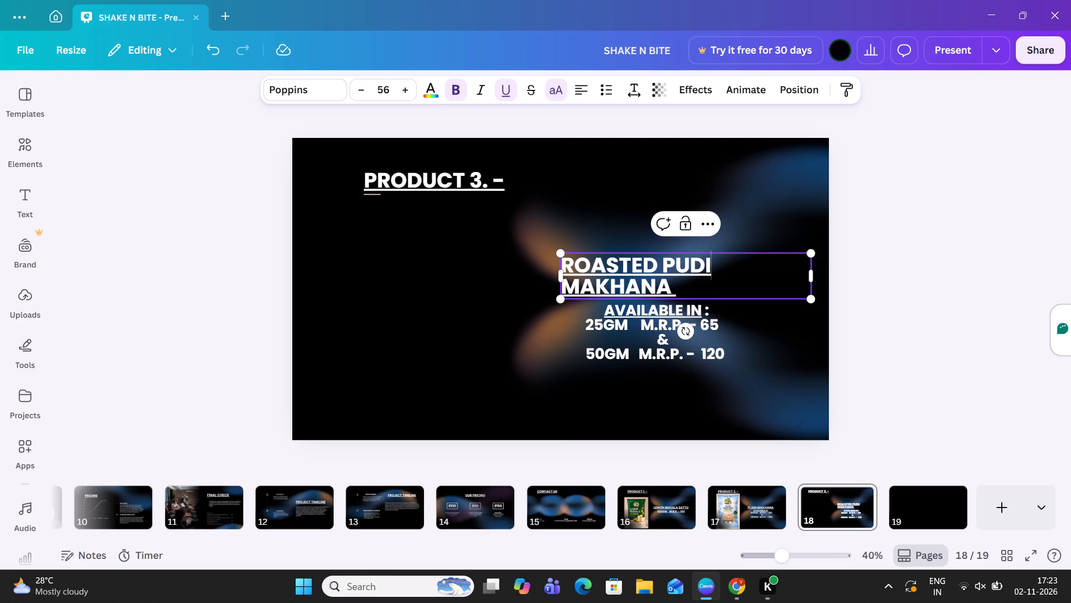
{"action": "type", "text": "na"}
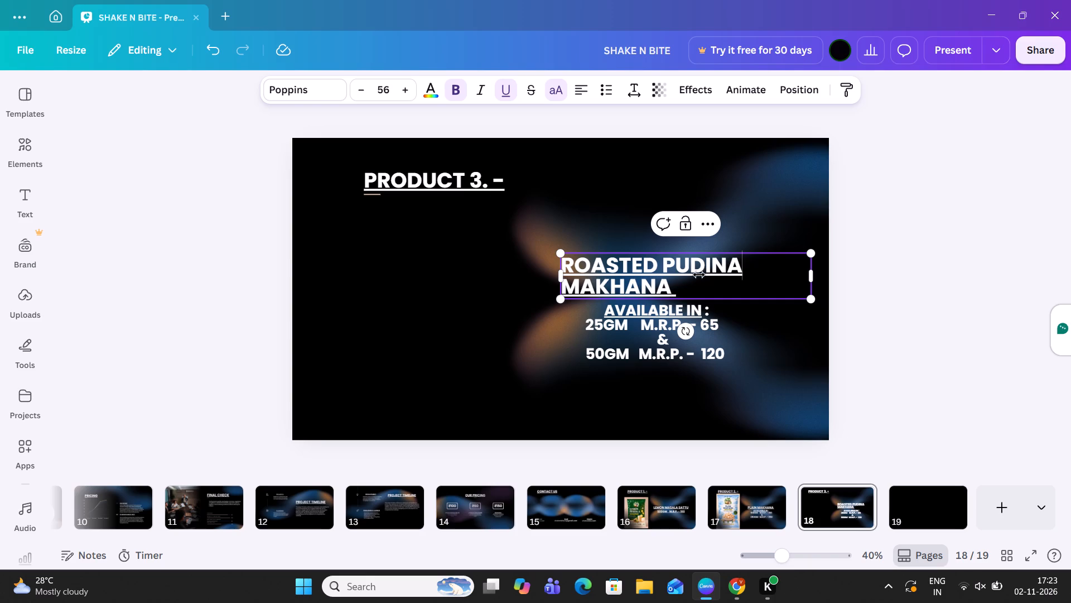
Widen the title's text box to about 1,259 so ROASTED PUDINA MAKHANA fits on one line.
{"action": "left_click_drag", "start_coordinate": [812, 282], "coordinate": [914, 258]}
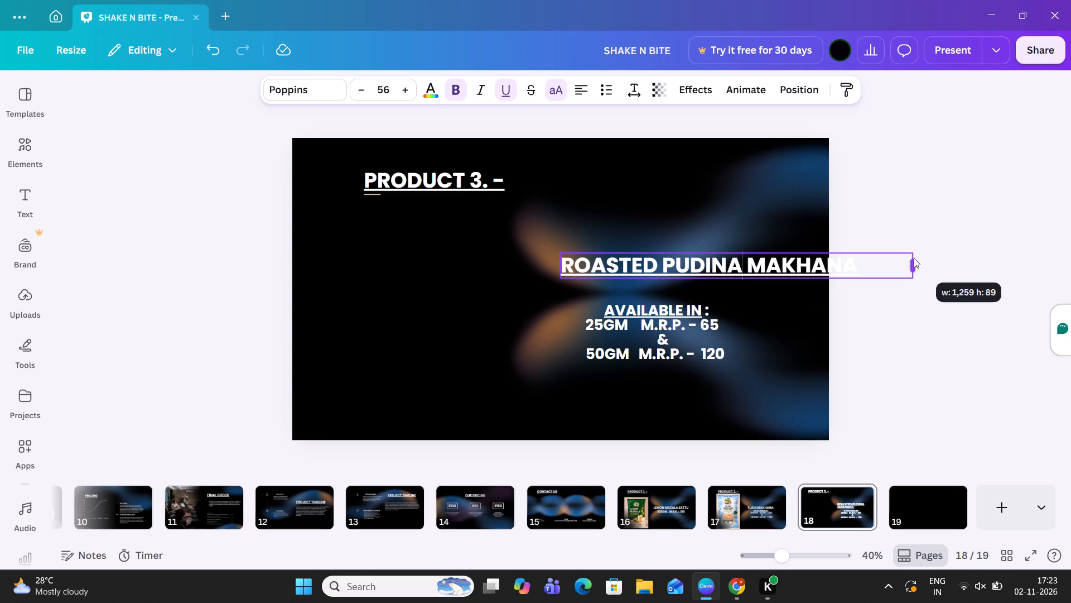
{"action": "left_click_drag", "start_coordinate": [914, 258], "coordinate": [914, 259]}
Move the ROASTED PUDINA MAKHANA title inside the page, directly above the AVAILABLE IN text.
{"action": "left_click", "coordinate": [750, 307]}
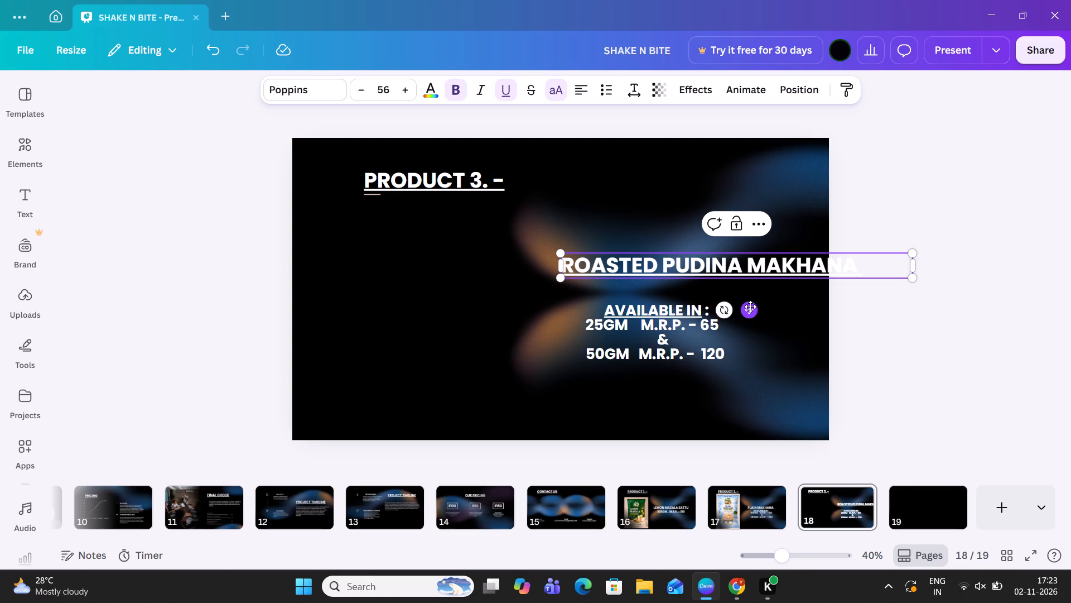
{"action": "left_click_drag", "start_coordinate": [750, 307], "coordinate": [700, 324]}
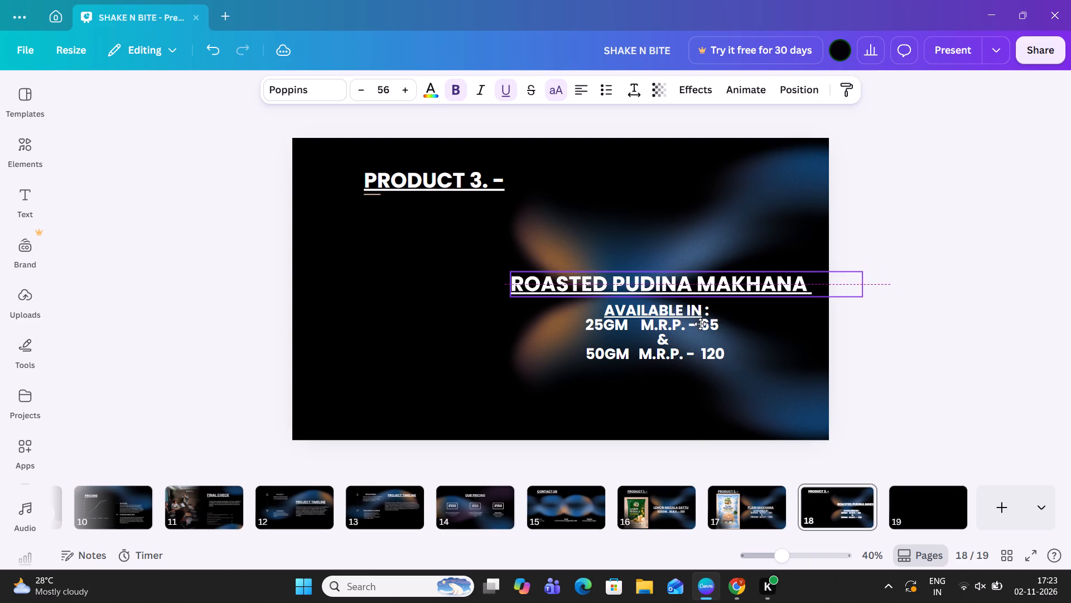
{"action": "left_click_drag", "start_coordinate": [700, 324], "coordinate": [701, 326]}
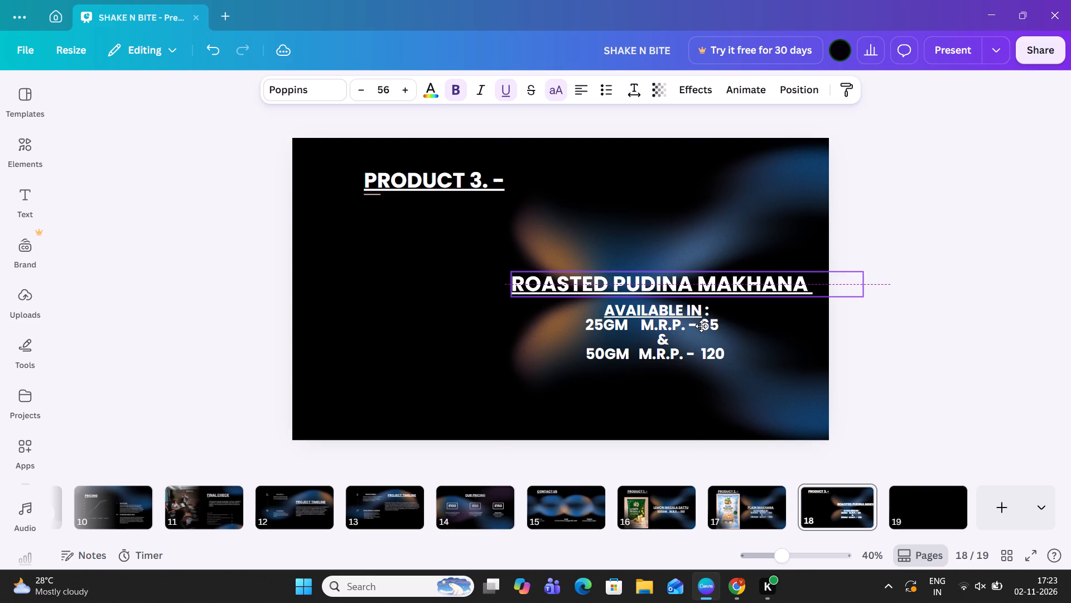
{"action": "left_click_drag", "start_coordinate": [701, 326], "coordinate": [701, 330]}
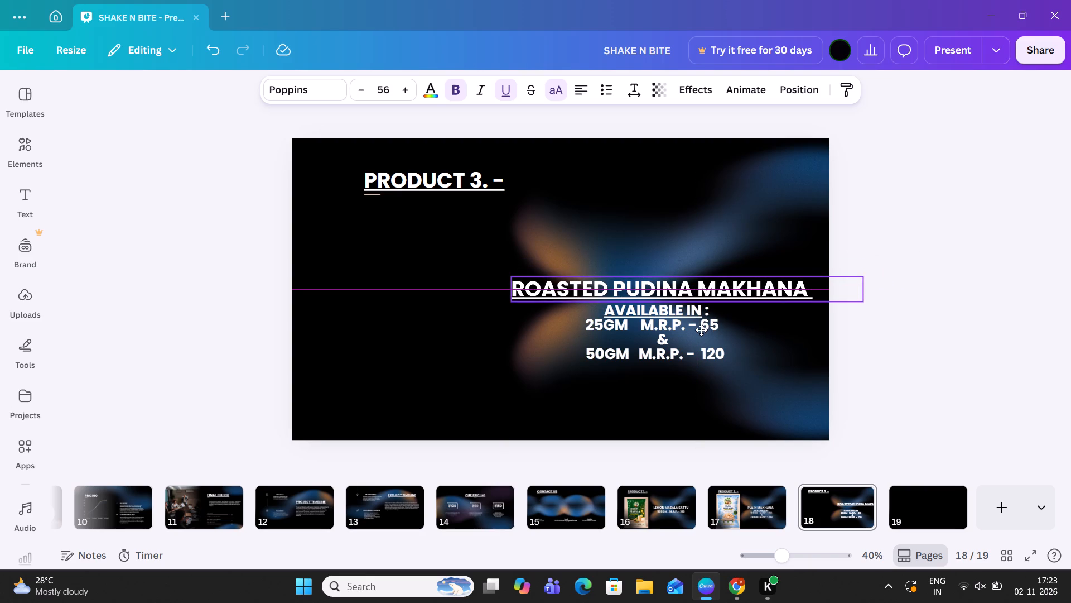
{"action": "left_click_drag", "start_coordinate": [701, 330], "coordinate": [702, 332]}
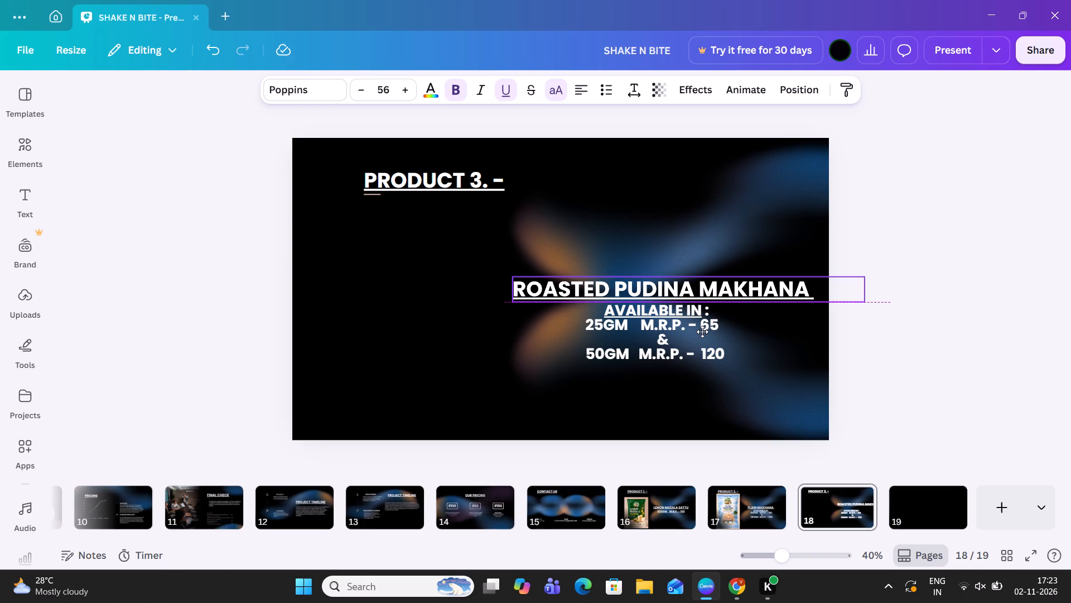
{"action": "left_click_drag", "start_coordinate": [702, 332], "coordinate": [701, 332]}
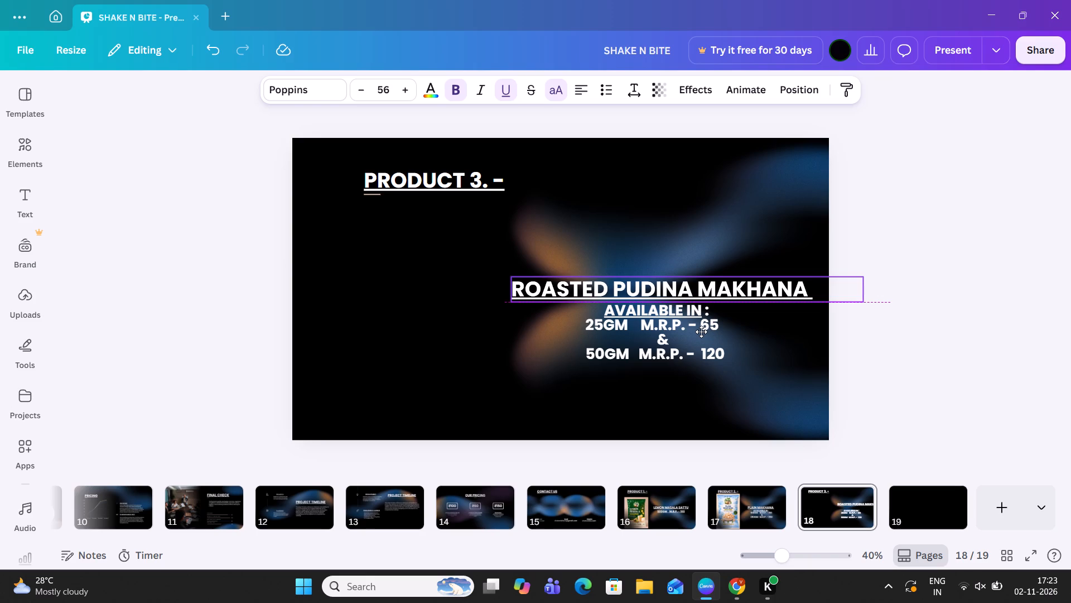
{"action": "left_click", "coordinate": [896, 366]}
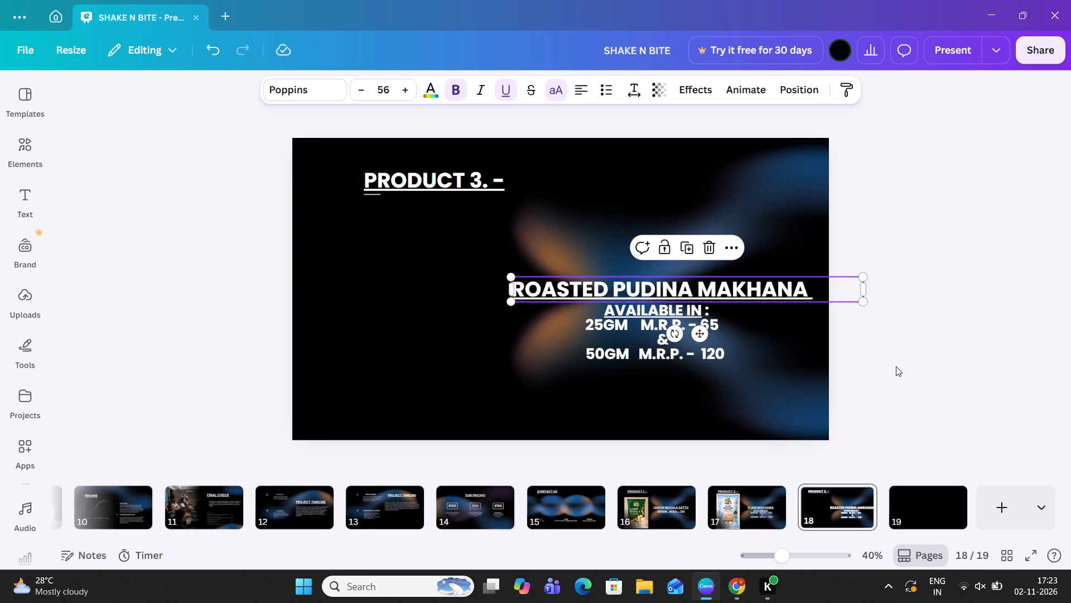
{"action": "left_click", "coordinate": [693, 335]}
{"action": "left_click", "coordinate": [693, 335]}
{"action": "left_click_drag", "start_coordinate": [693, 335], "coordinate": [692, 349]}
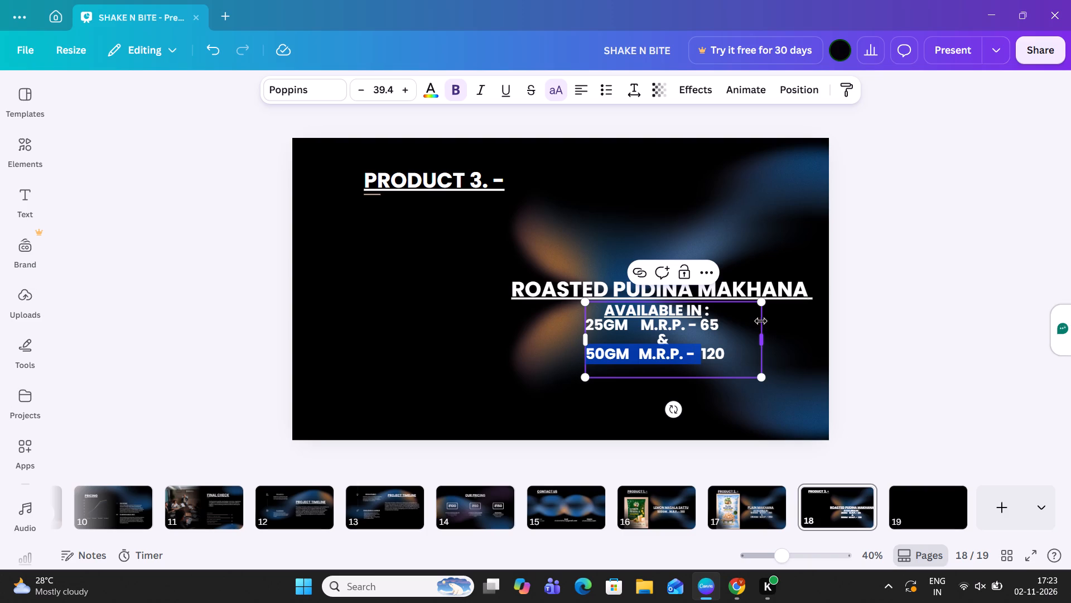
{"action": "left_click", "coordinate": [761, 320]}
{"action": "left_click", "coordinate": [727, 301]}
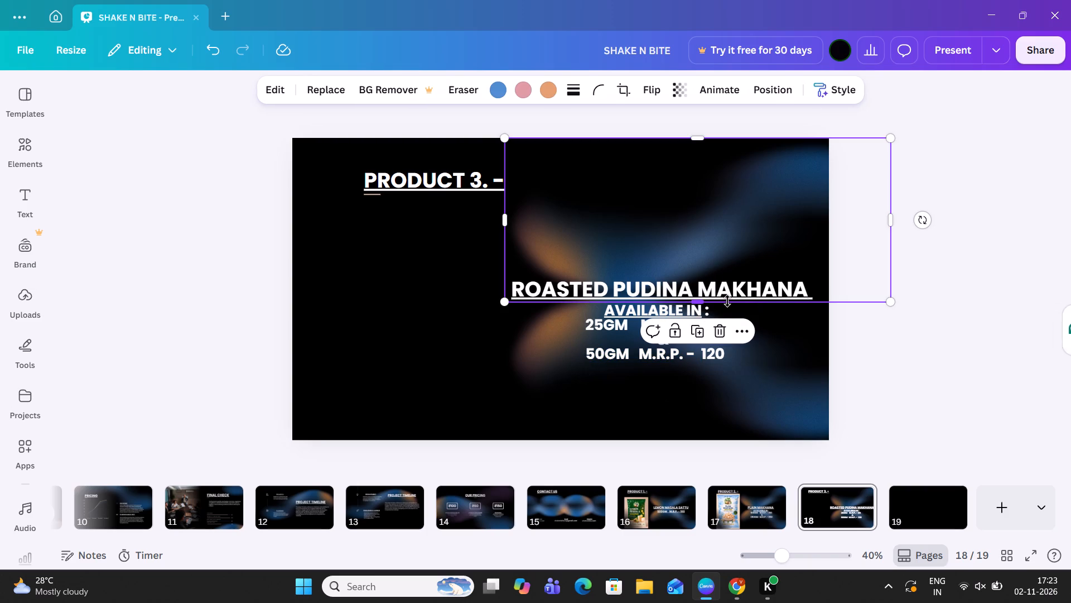
Add the flavours CHEESE, PERI-PERI, HIMALAYAN SALT, on a new line below the AVAILABLE IN heading.
{"action": "left_click", "coordinate": [710, 310]}
{"action": "left_click", "coordinate": [710, 310]}
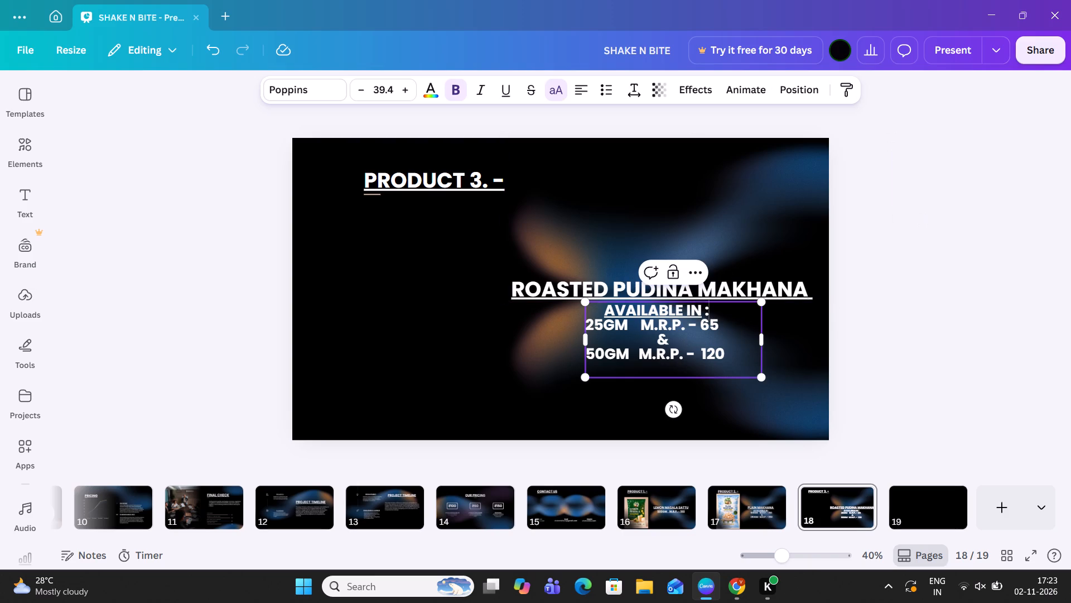
{"action": "key", "text": "Return"}
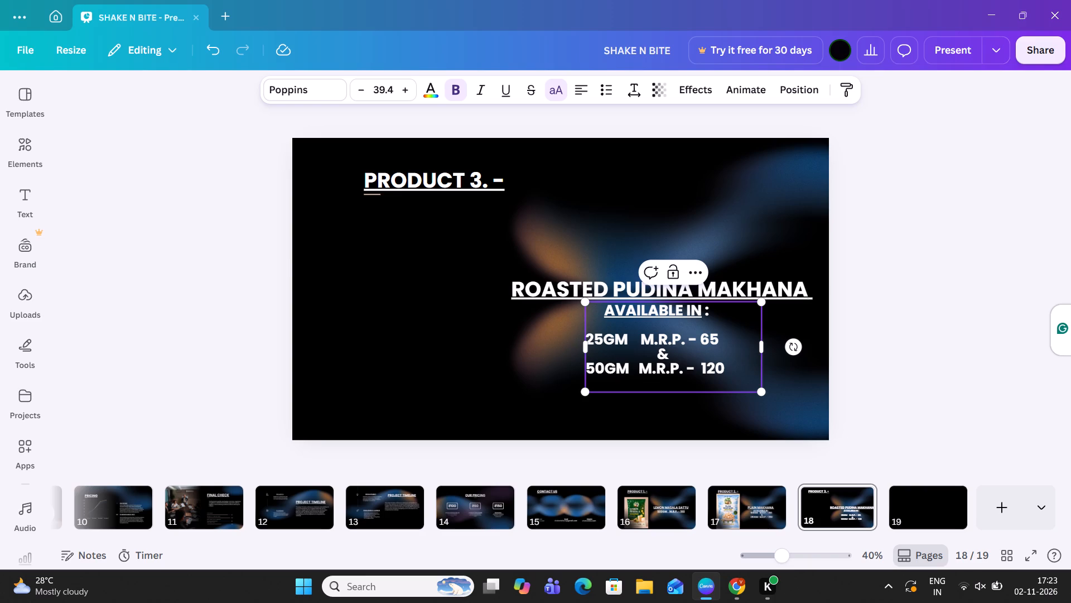
{"action": "type", "text": "CHEESE"}
{"action": "type", "text": ", PERI"}
{"action": "type", "text": "-PERI,"}
{"action": "key", "text": "space"}
{"action": "key", "text": "space"}
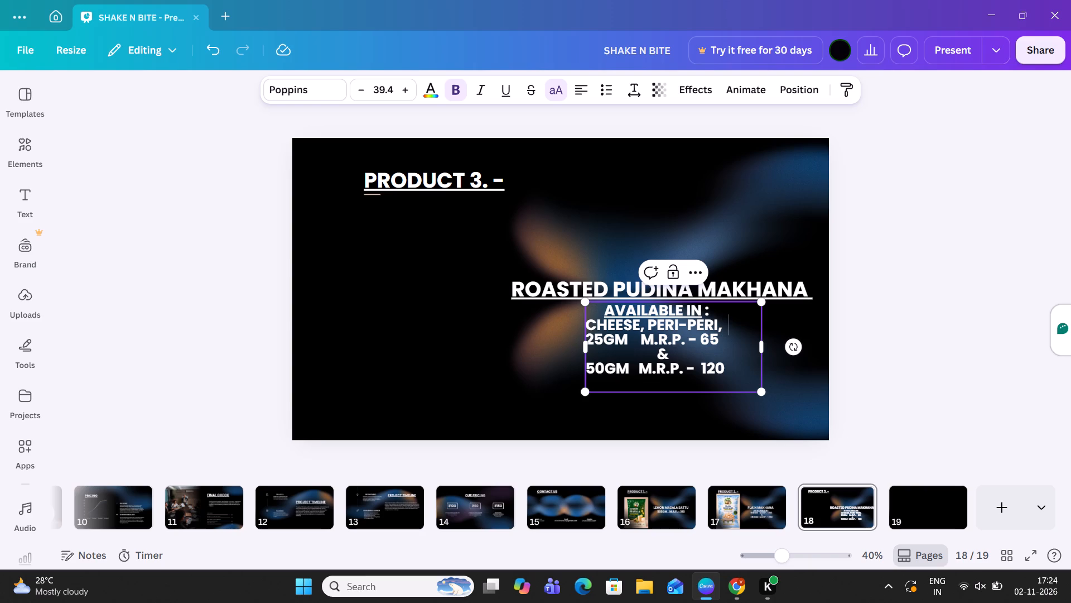
{"action": "type", "text": "HIMALAYAN SALT,"}
{"action": "key", "text": "space"}
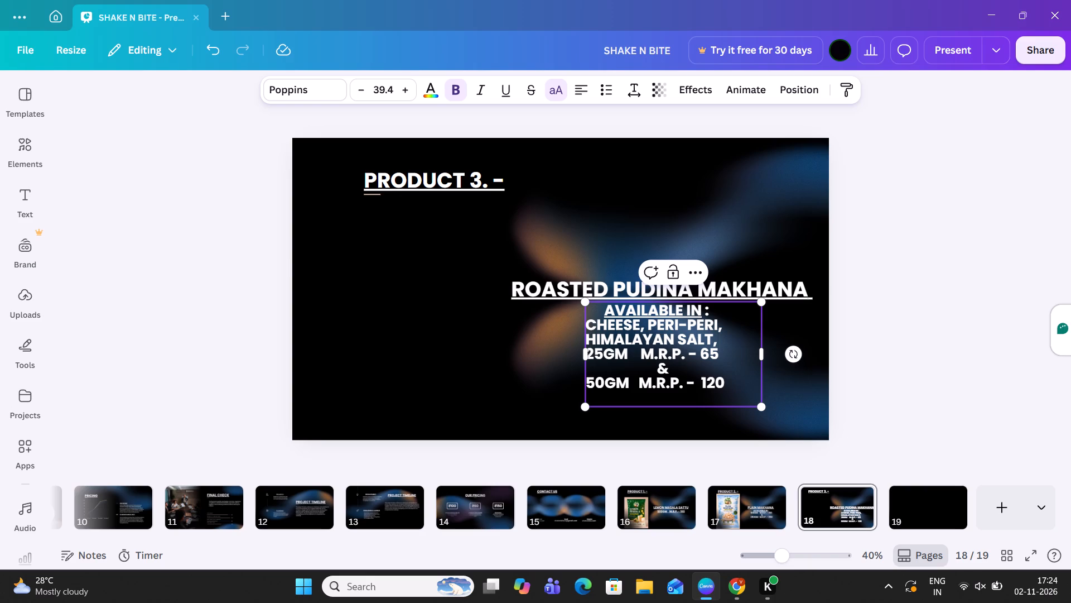
Delete the trailing comma after HIMALAYAN SALT.
{"action": "key", "text": "BackSpace"}
{"action": "key", "text": "BackSpace"}
{"action": "type", "text": ",&"}
{"action": "key", "text": "BackSpace"}
{"action": "key", "text": "BackSpace"}
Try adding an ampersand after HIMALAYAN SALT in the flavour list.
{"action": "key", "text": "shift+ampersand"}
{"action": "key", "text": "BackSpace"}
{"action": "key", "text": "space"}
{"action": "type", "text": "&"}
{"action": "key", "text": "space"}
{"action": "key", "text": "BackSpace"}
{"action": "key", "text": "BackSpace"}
Replace the comma after PERI-PERI with an ampersand so the line reads CHEESE, PERI-PERI &.
{"action": "left_click", "coordinate": [725, 327]}
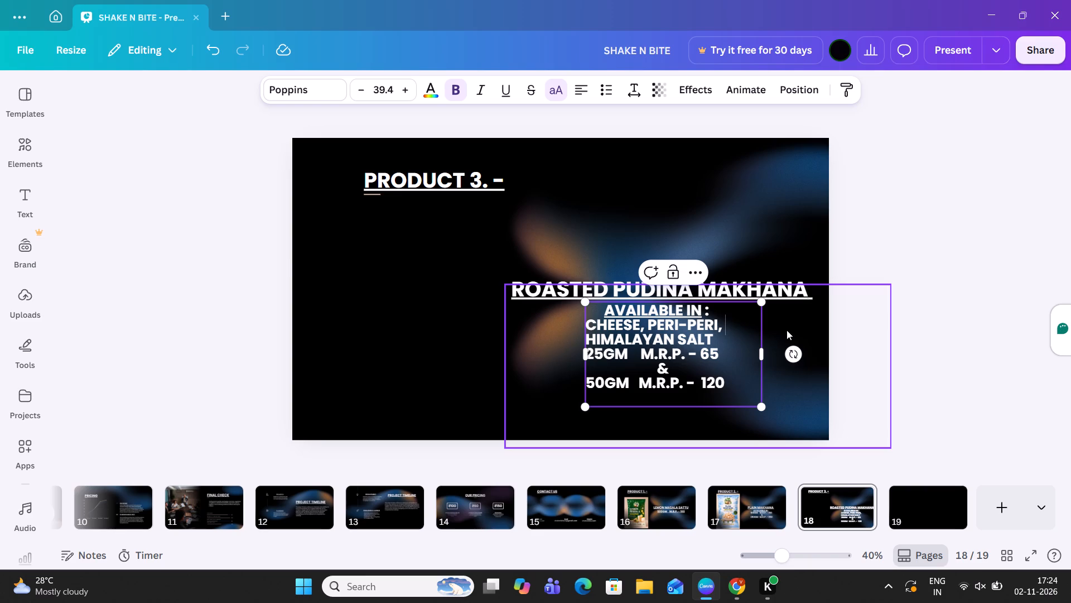
{"action": "key", "text": "BackSpace"}
{"action": "key", "text": "BackSpace"}
{"action": "key", "text": "space"}
{"action": "key", "text": "shift+ampersand"}
Add the word FLAVOURS after HIMALAYAN SALT.
{"action": "left_click", "coordinate": [732, 339]}
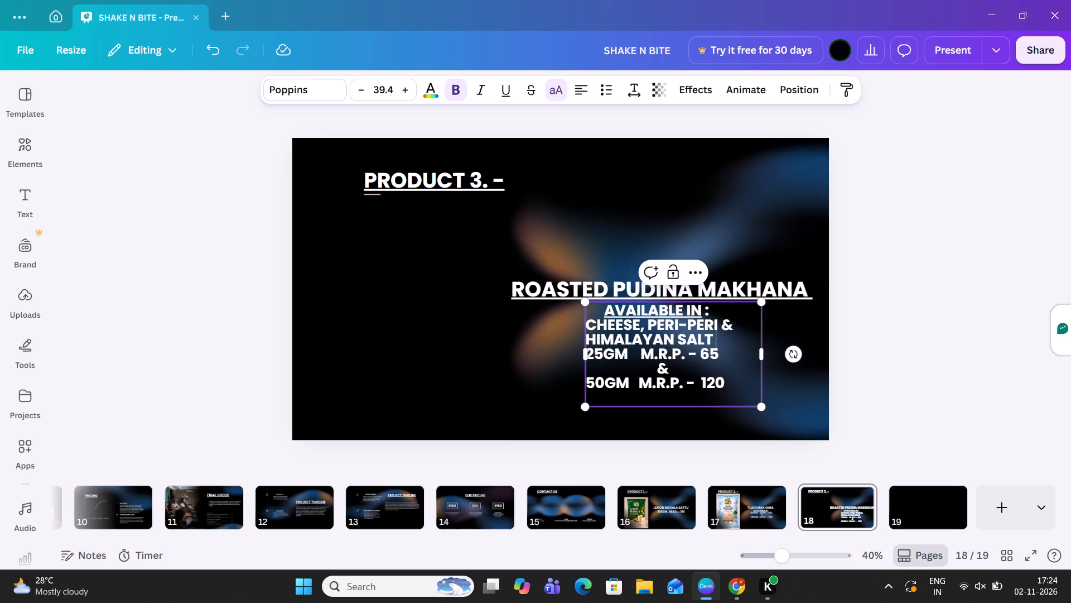
{"action": "type", "text": "FLAVOURS"}
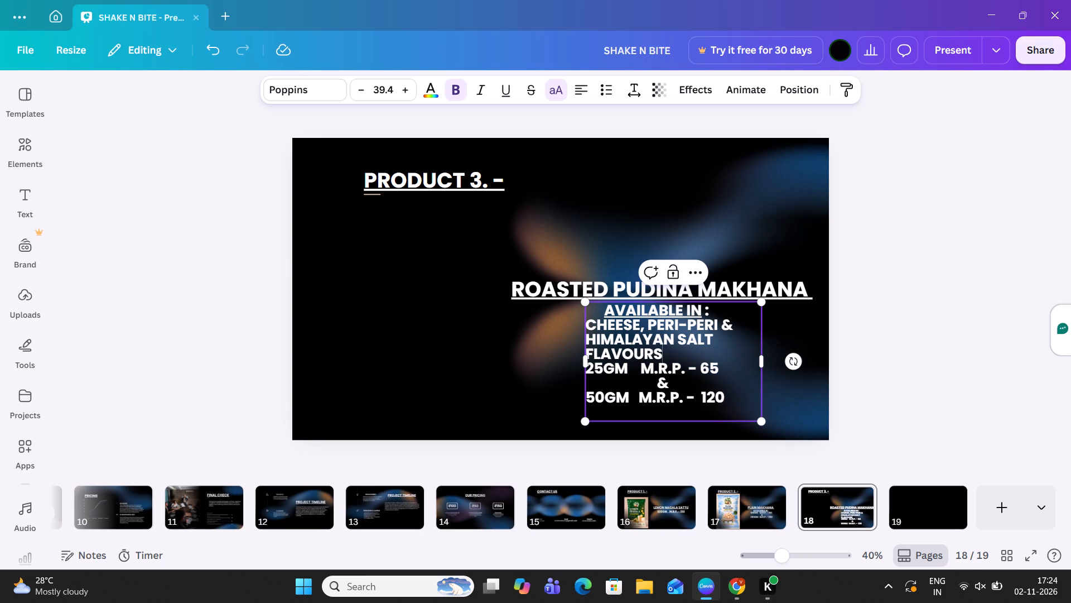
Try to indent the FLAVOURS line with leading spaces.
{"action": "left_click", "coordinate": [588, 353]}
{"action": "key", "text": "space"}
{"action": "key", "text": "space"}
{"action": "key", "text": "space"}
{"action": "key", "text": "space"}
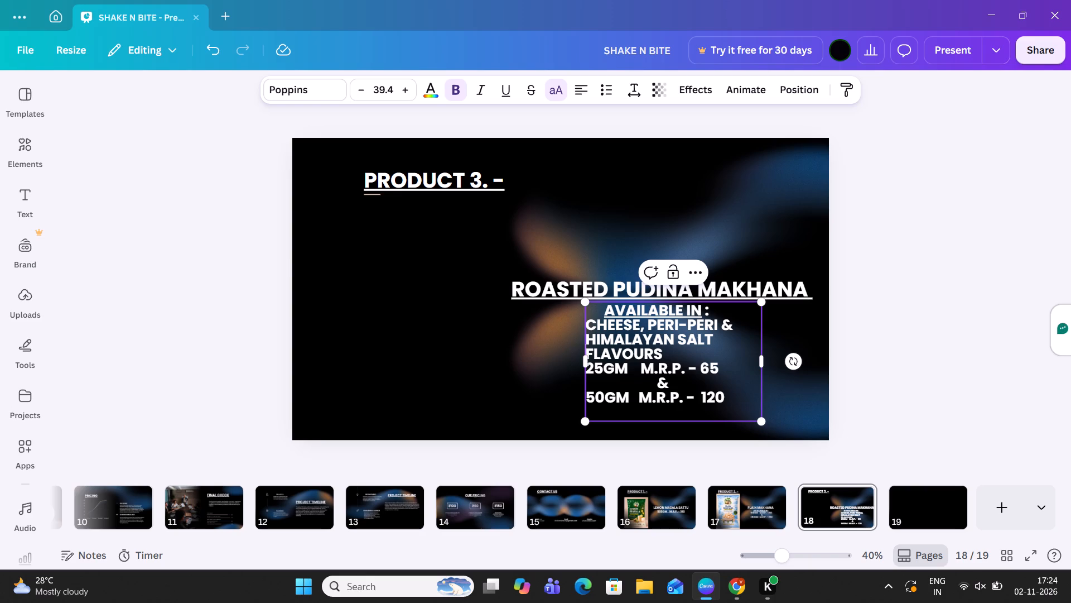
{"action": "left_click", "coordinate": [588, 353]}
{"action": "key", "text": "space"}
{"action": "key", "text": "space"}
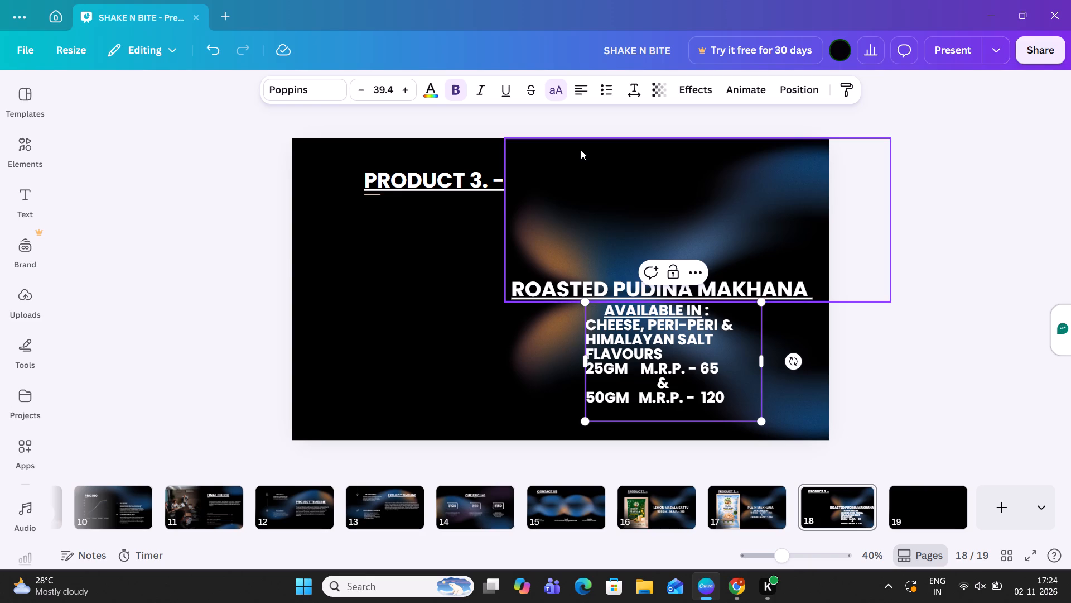
Turn off the automatic uppercase formatting for the flavour text.
{"action": "left_click", "coordinate": [556, 89]}
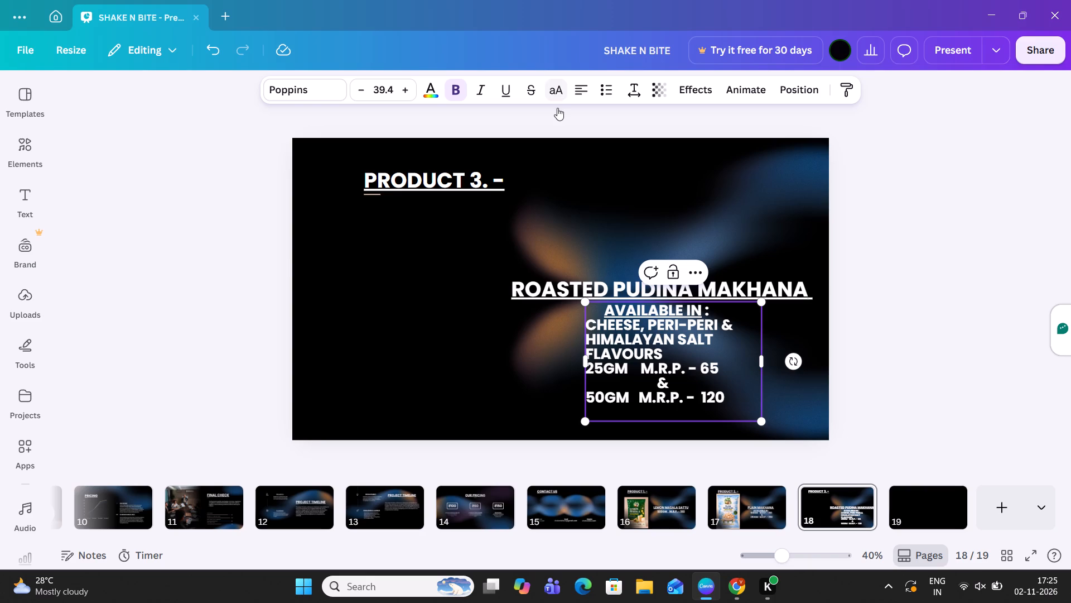
{"action": "key", "text": "space"}
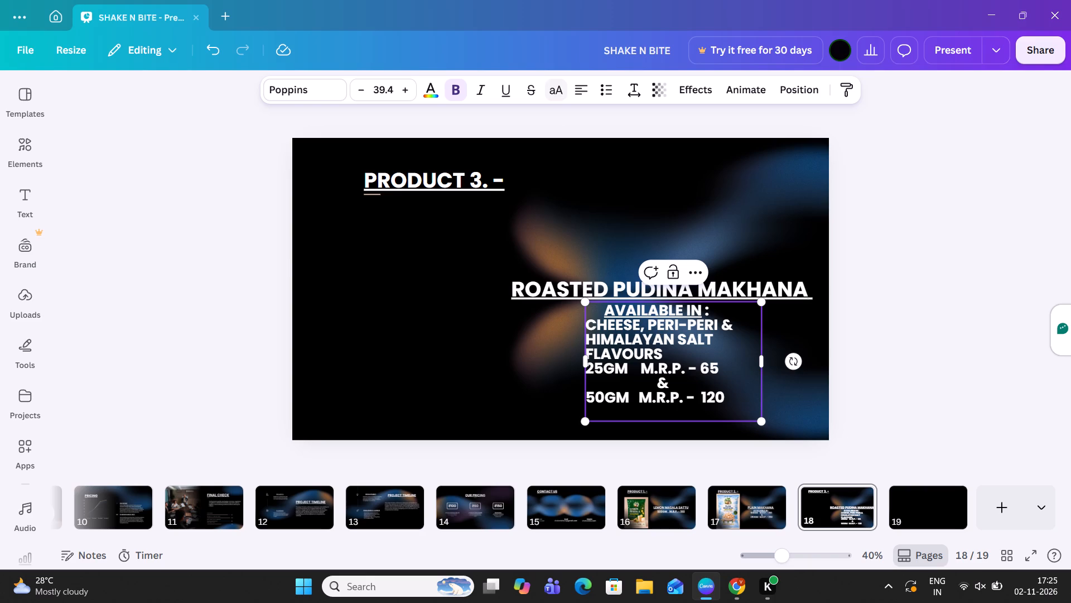
{"action": "left_click", "coordinate": [597, 346]}
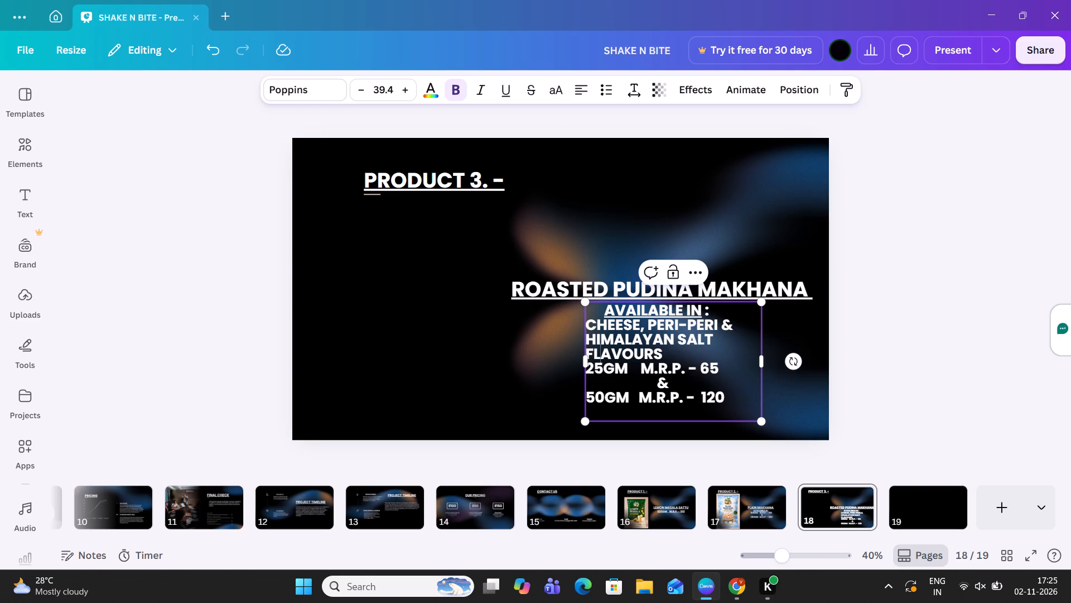
Indent the AVAILABLE IN heading further with two extra leading spaces.
{"action": "left_click", "coordinate": [607, 313]}
{"action": "key", "text": "space"}
{"action": "key", "text": "space"}
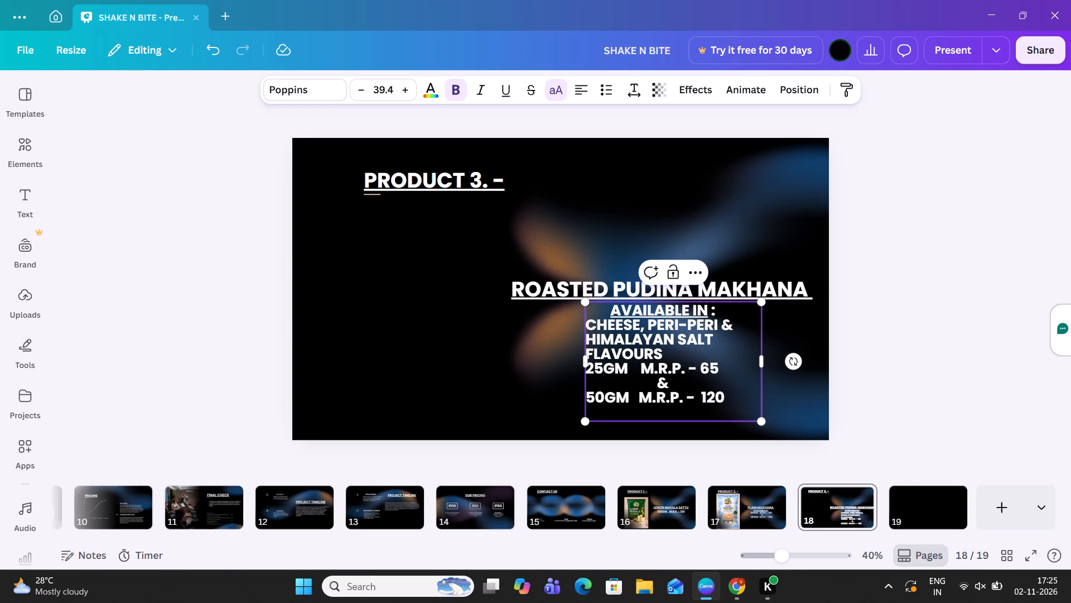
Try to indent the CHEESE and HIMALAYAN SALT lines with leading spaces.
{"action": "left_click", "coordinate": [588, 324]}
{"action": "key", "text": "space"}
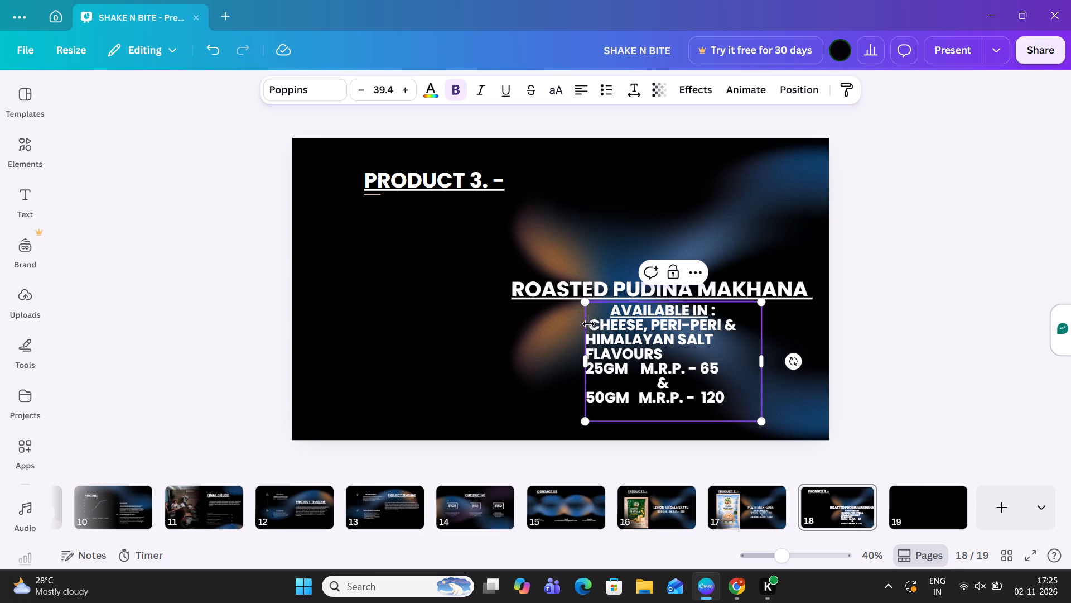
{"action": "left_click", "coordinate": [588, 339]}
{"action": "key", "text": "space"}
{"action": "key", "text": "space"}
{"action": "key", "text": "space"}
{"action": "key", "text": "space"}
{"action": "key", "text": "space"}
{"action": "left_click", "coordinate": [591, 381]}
Add one more leading space before AVAILABLE IN and remove the leading space before CHEESE.
{"action": "left_click", "coordinate": [610, 312]}
{"action": "key", "text": "space"}
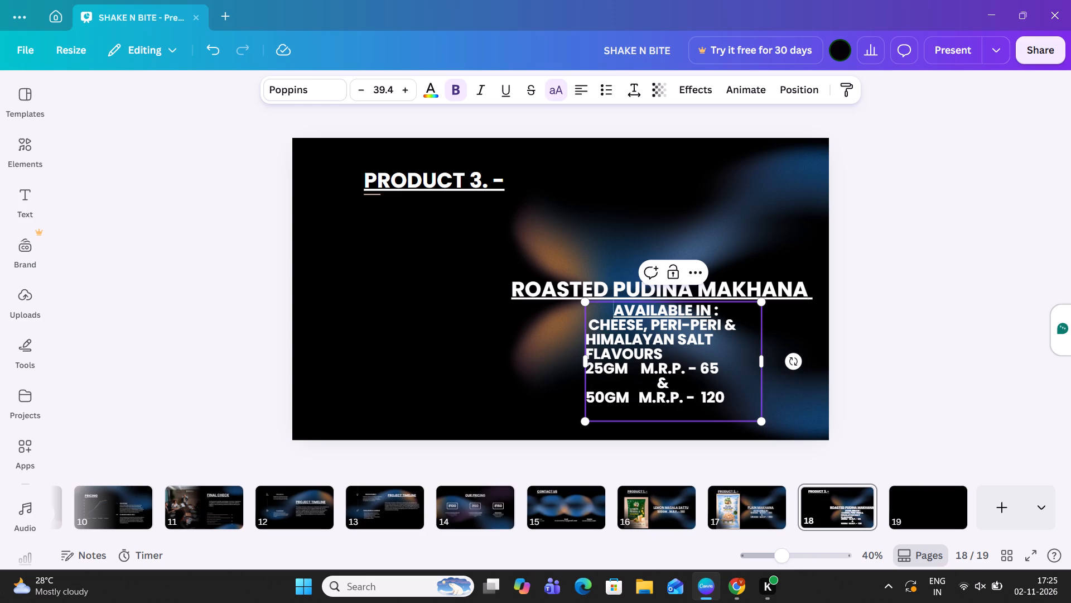
{"action": "left_click", "coordinate": [587, 324]}
{"action": "key", "text": "BackSpace"}
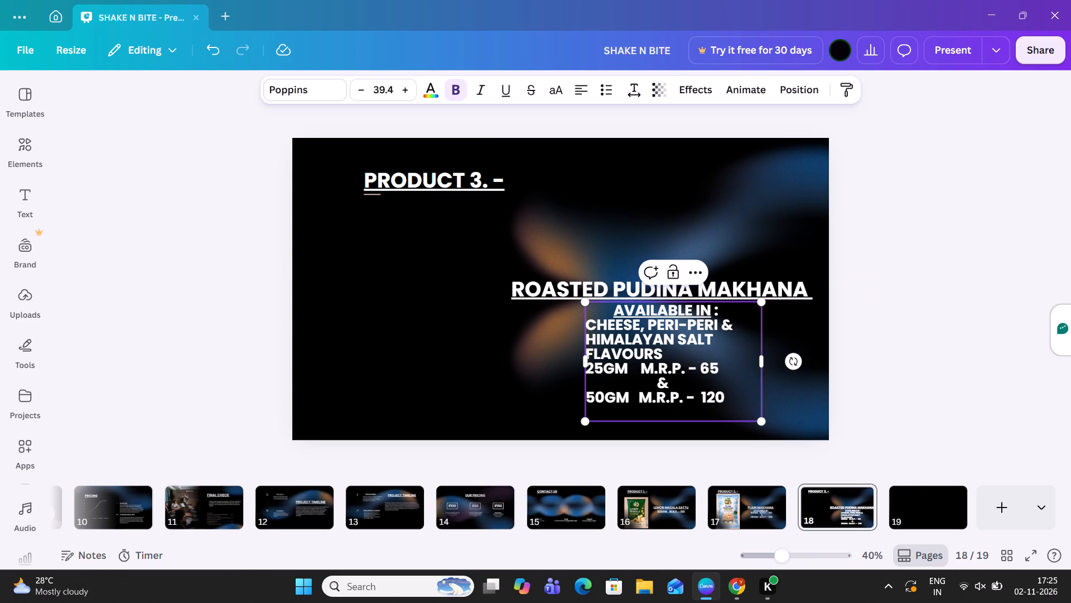
Copy the 25GM and 50GM M.R.P. lines, including the ampersand between them, and delete them from the text box.
{"action": "left_click", "coordinate": [586, 365]}
{"action": "left_click_drag", "start_coordinate": [586, 365], "coordinate": [666, 403]}
{"action": "left_click", "coordinate": [692, 403]}
{"action": "left_click_drag", "start_coordinate": [692, 403], "coordinate": [724, 404]}
{"action": "left_click", "coordinate": [724, 404]}
{"action": "key", "text": "ctrl+c"}
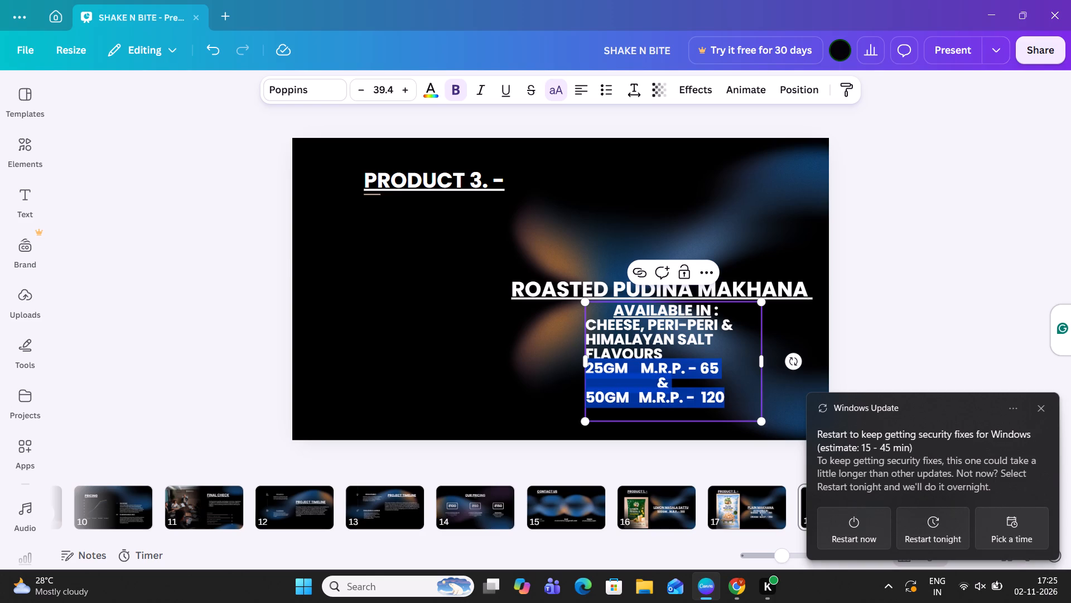
{"action": "key", "text": "BackSpace"}
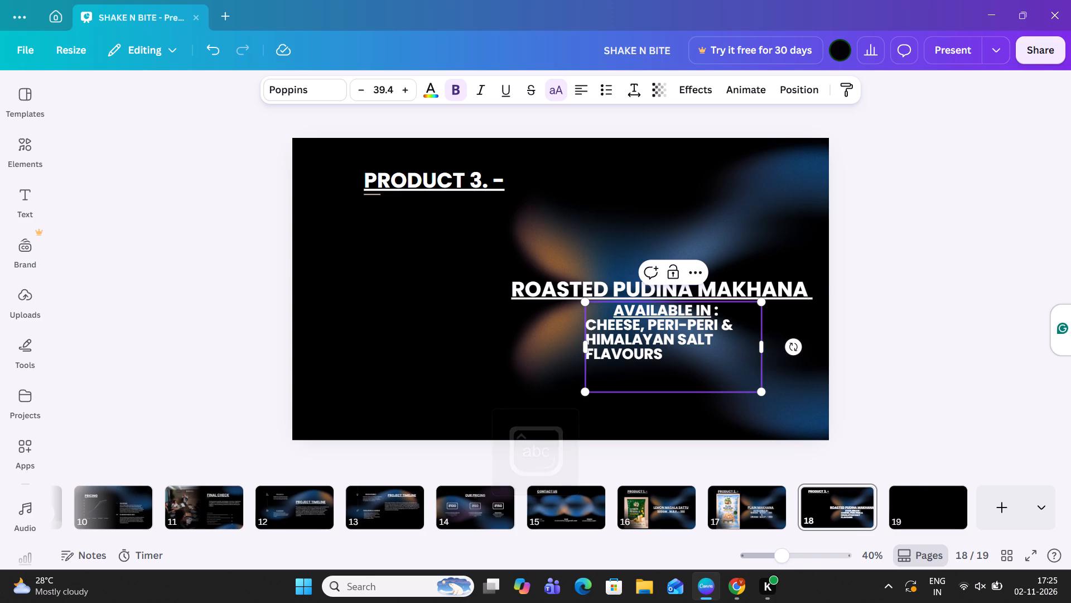
Break the flavour list after CHEESE, so that PERI-PERI & starts on its own line.
{"action": "left_click", "coordinate": [649, 329]}
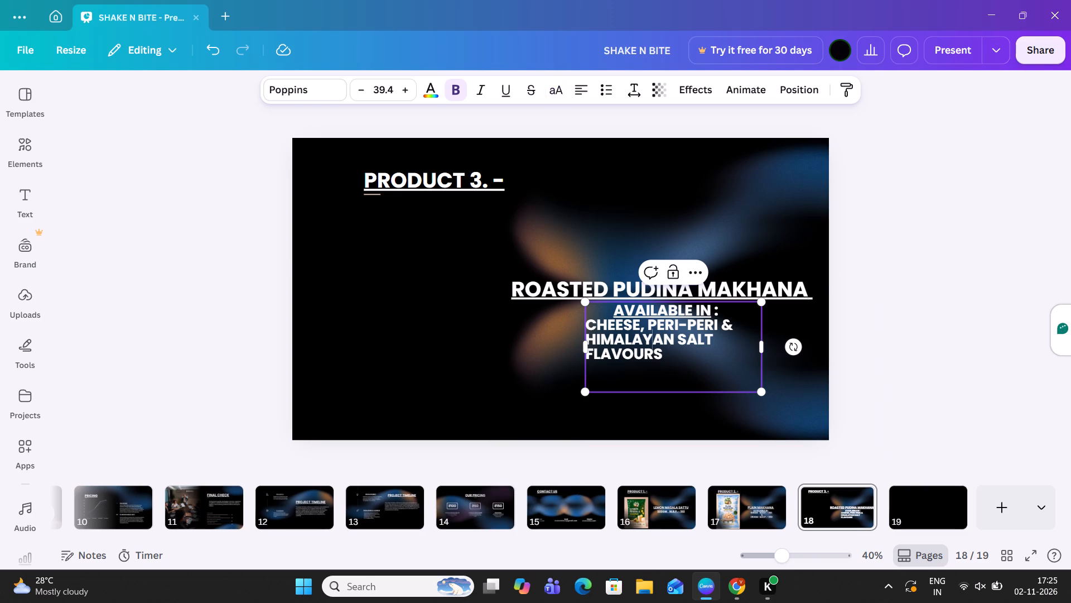
{"action": "left_click", "coordinate": [649, 325]}
{"action": "key", "text": "Return"}
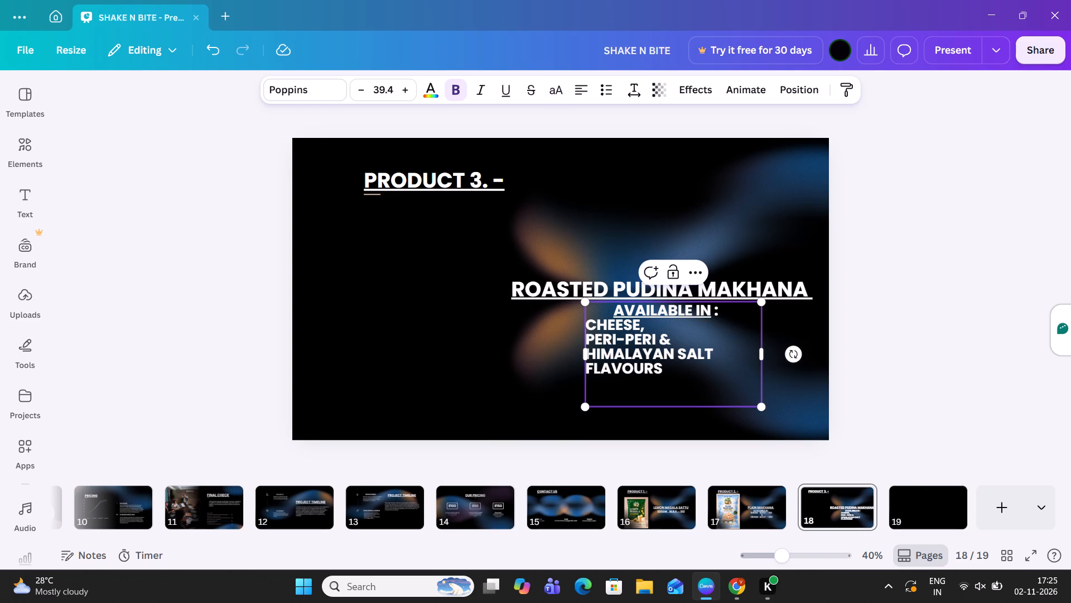
Insert MAKHANA before FLAVOURS so the last line reads MAKHANA FLAVOURS.
{"action": "left_click", "coordinate": [587, 368]}
{"action": "key", "text": "space"}
{"action": "key", "text": "space"}
{"action": "key", "text": "space"}
{"action": "type", "text": "makhana"}
{"action": "key", "text": "BackSpace"}
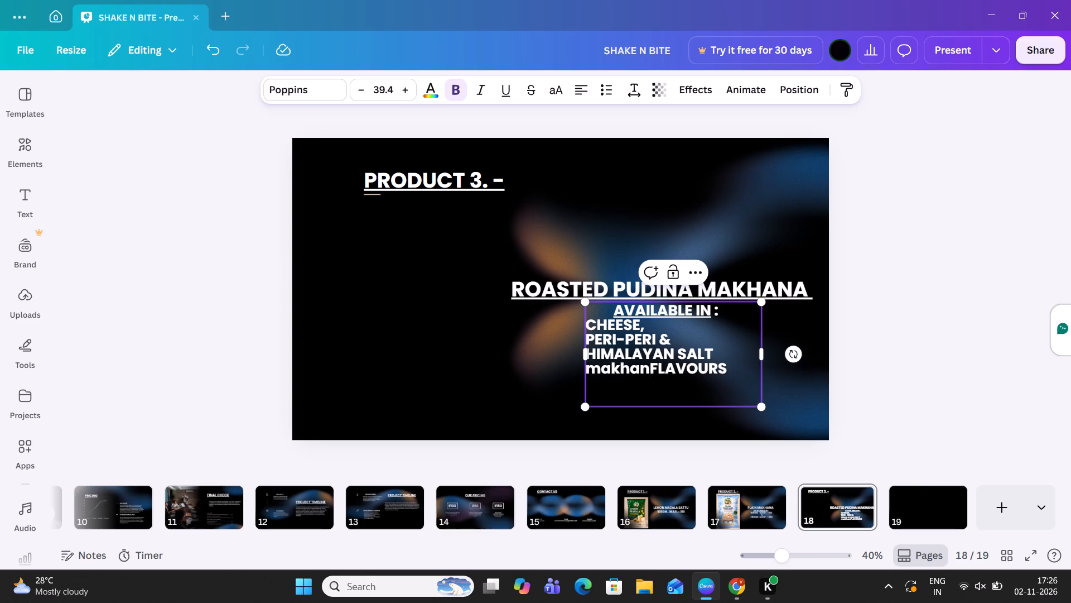
{"action": "key", "text": "BackSpace"}
{"action": "key", "text": "BackSpace"}
{"action": "key", "text": "BackSpace"}
{"action": "key", "text": "BackSpace"}
{"action": "key", "text": "BackSpace"}
{"action": "key", "text": "BackSpace"}
{"action": "type", "text": "MAK"}
{"action": "key", "text": "BackSpace"}
{"action": "type", "text": "KHANA"}
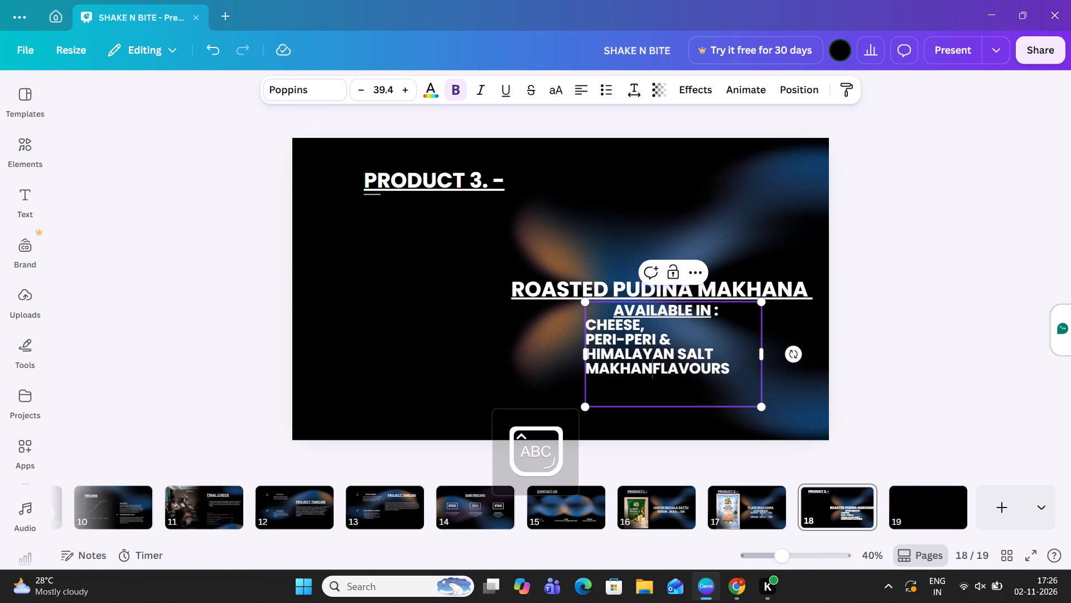
{"action": "key", "text": "space"}
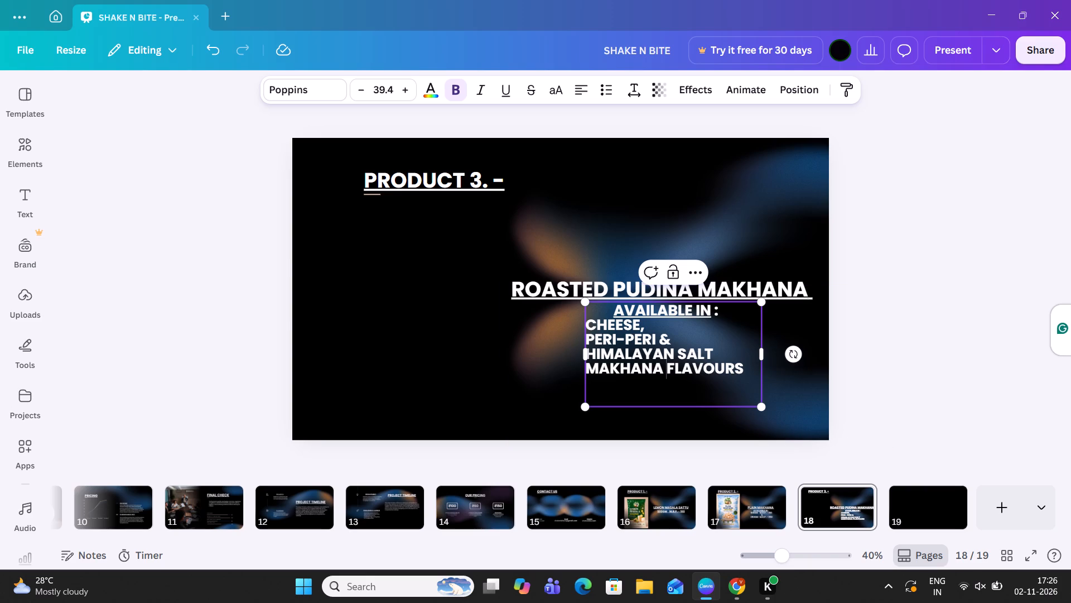
{"action": "left_click", "coordinate": [612, 300]}
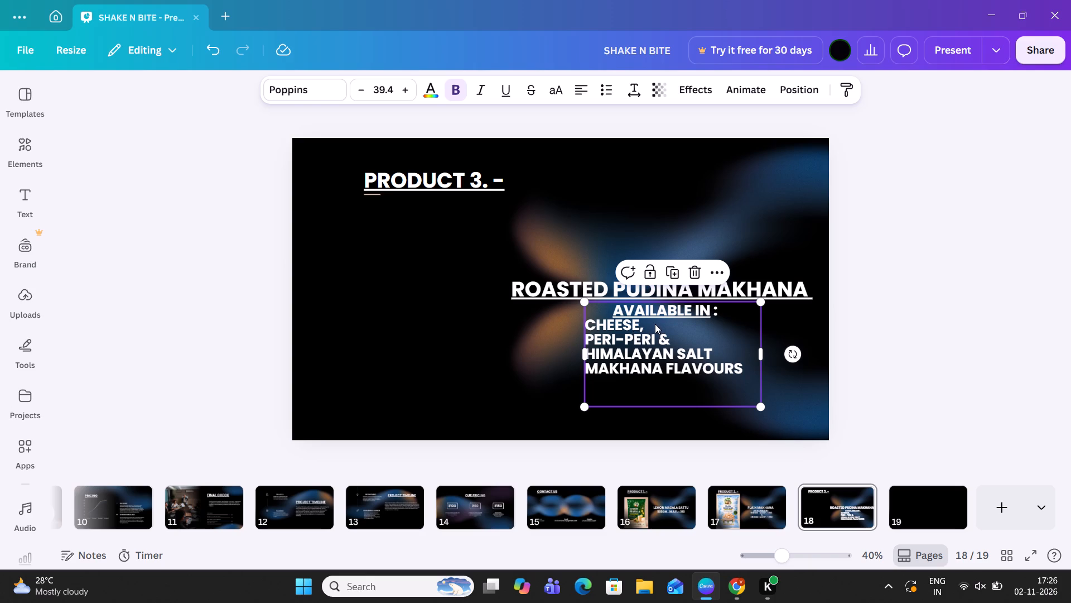
Delete the AVAILABLE IN : heading from the flavour text box on the Product 3 page.
{"action": "double_click", "coordinate": [729, 308]}
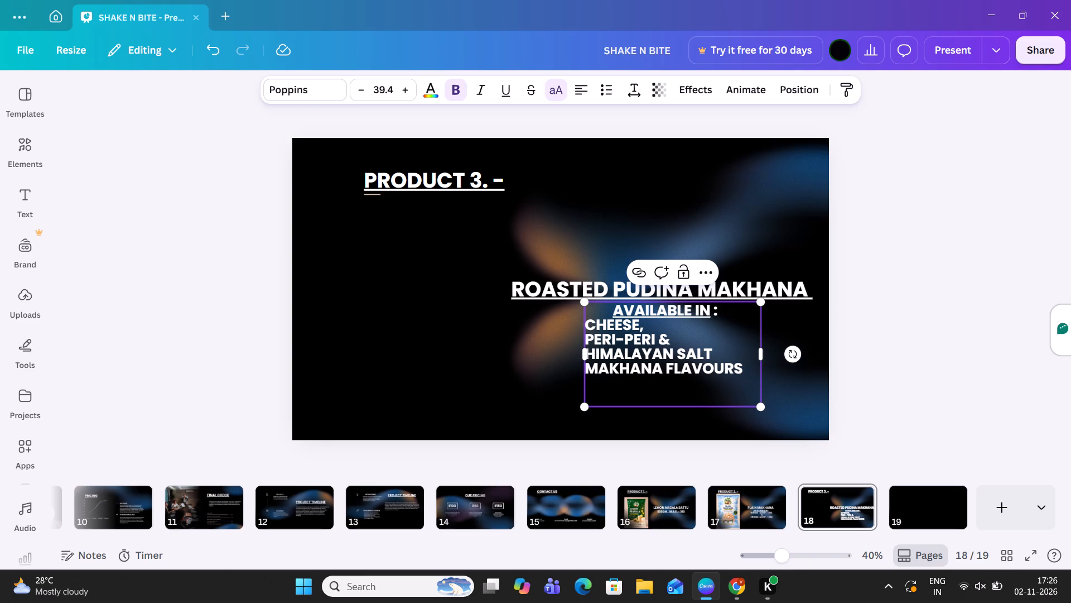
{"action": "left_click_drag", "start_coordinate": [729, 308], "coordinate": [609, 307]}
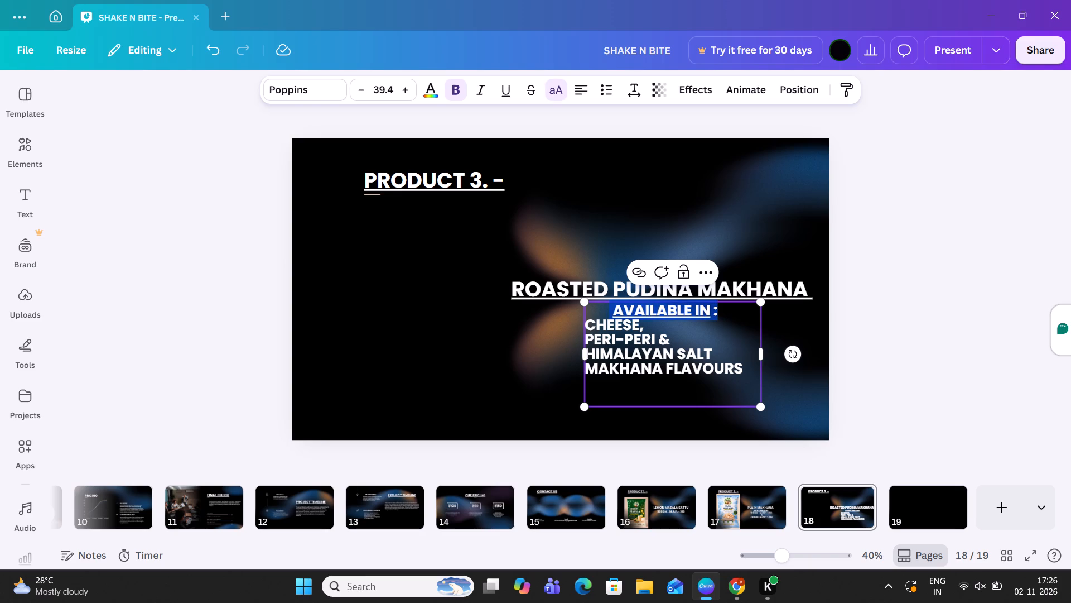
{"action": "key", "text": "BackSpace"}
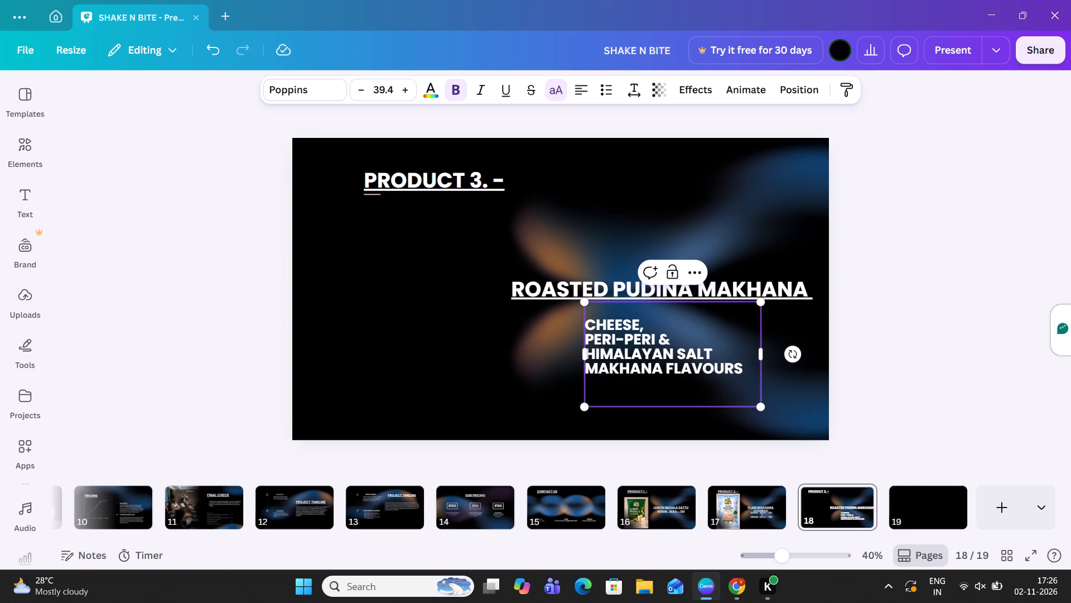
Number the flavour lines by adding 1. before CHEESE, 2. before PERI-PERI and 3. before HIMALAYAN SALT.
{"action": "left_click", "coordinate": [586, 326]}
{"action": "type", "text": "1."}
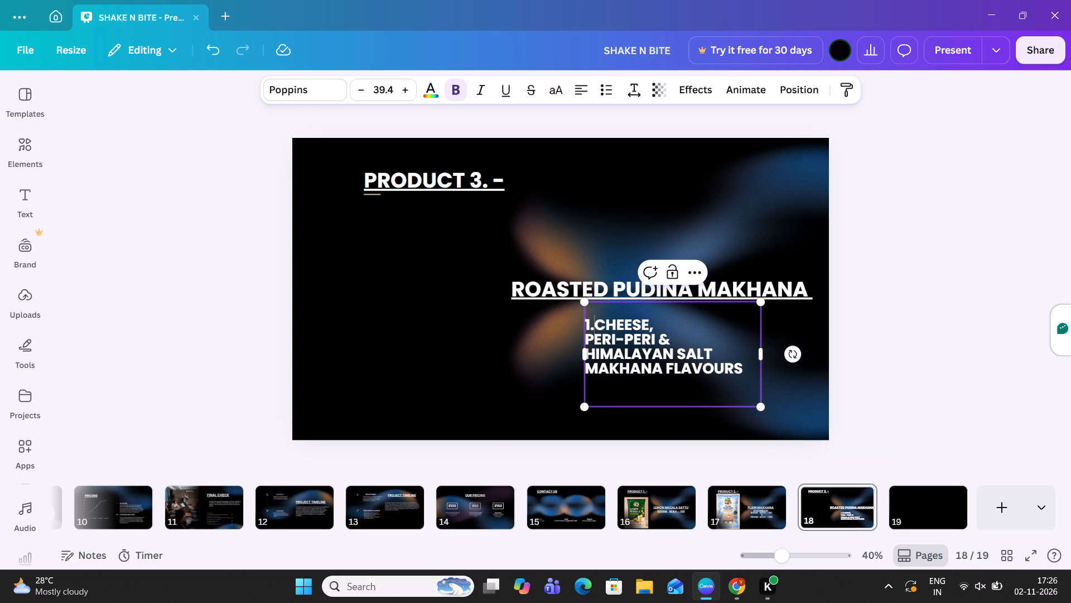
{"action": "left_click", "coordinate": [586, 335]}
{"action": "key", "text": "2"}
{"action": "key", "text": "period"}
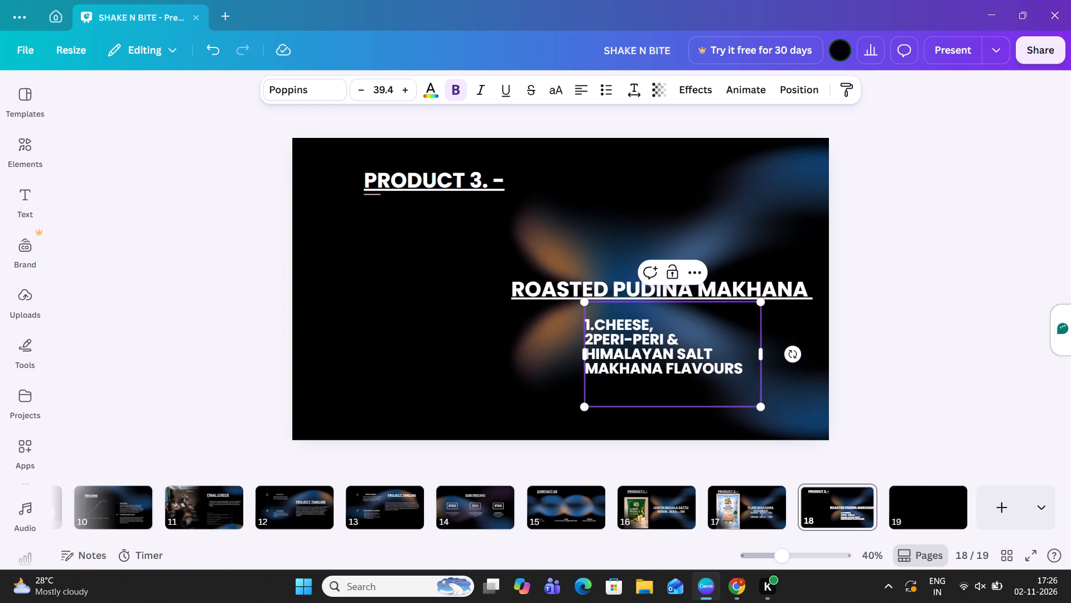
{"action": "left_click", "coordinate": [589, 355]}
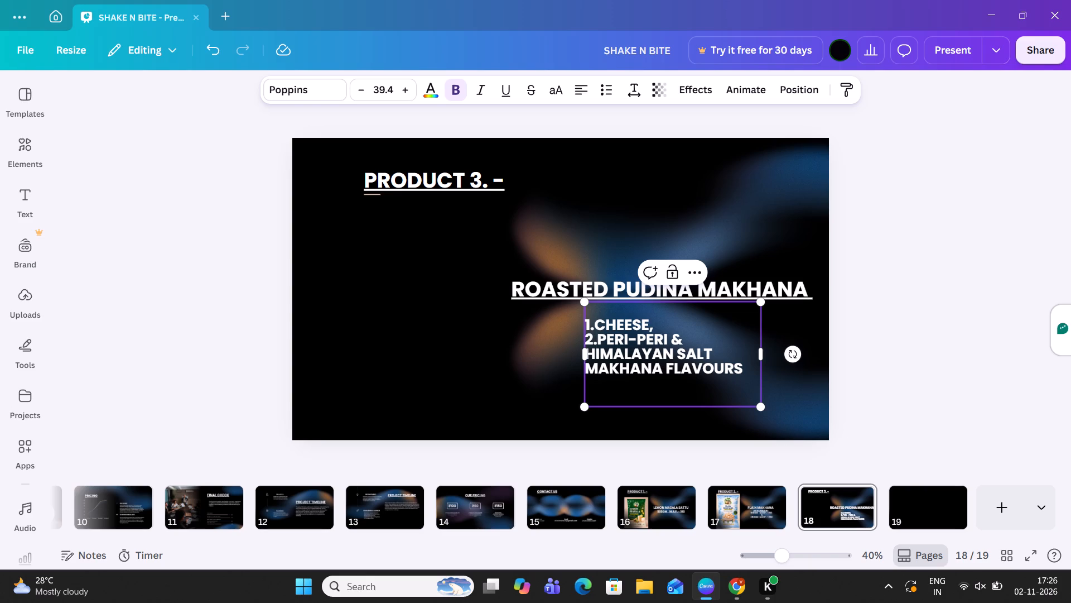
{"action": "key", "text": "3"}
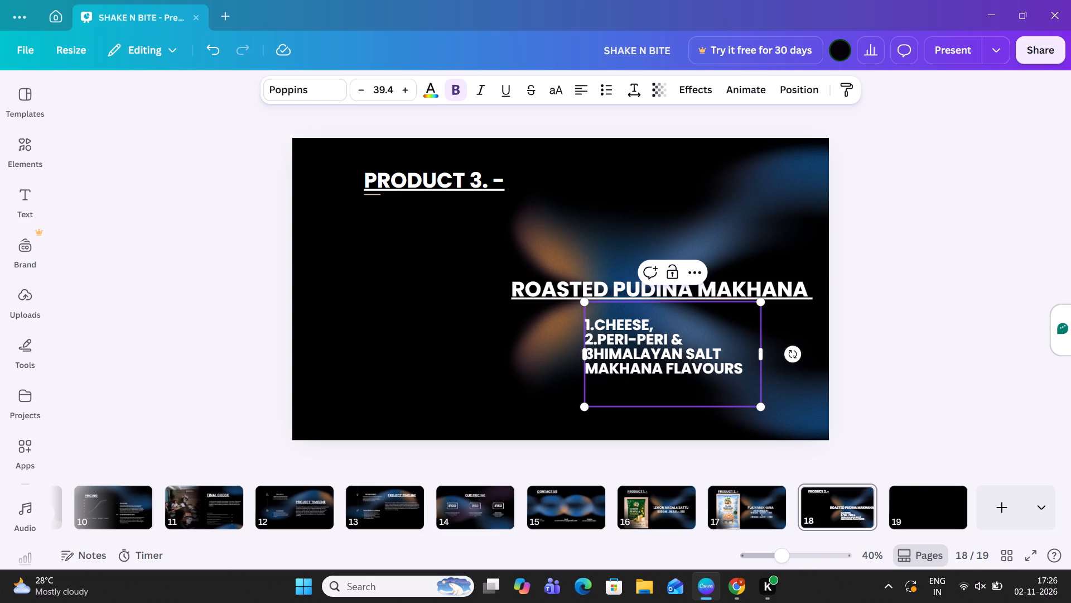
{"action": "key", "text": "period"}
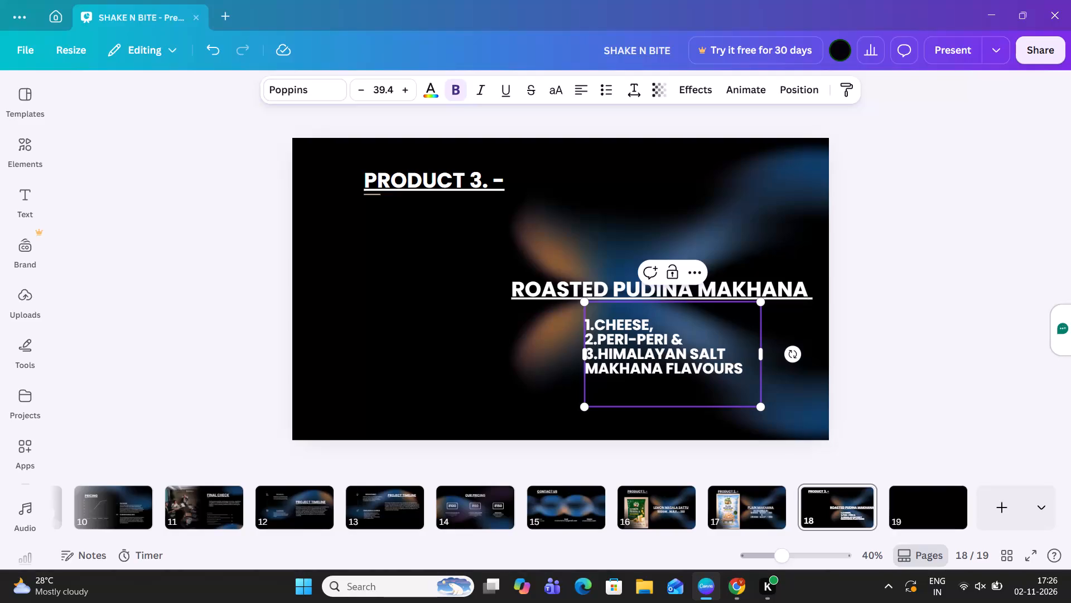
Widen the flavour text box past the page's edge and insert a line break before 3.HIMALAYAN SALT.
{"action": "left_click_drag", "start_coordinate": [761, 352], "coordinate": [773, 352]}
{"action": "left_click_drag", "start_coordinate": [773, 352], "coordinate": [822, 349]}
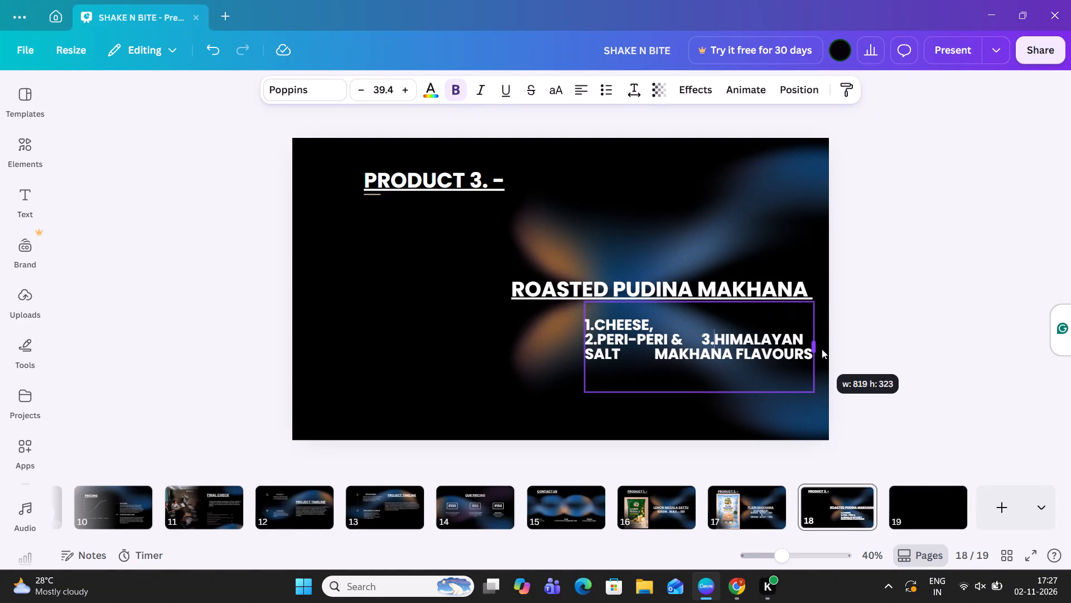
{"action": "left_click_drag", "start_coordinate": [822, 349], "coordinate": [836, 348]}
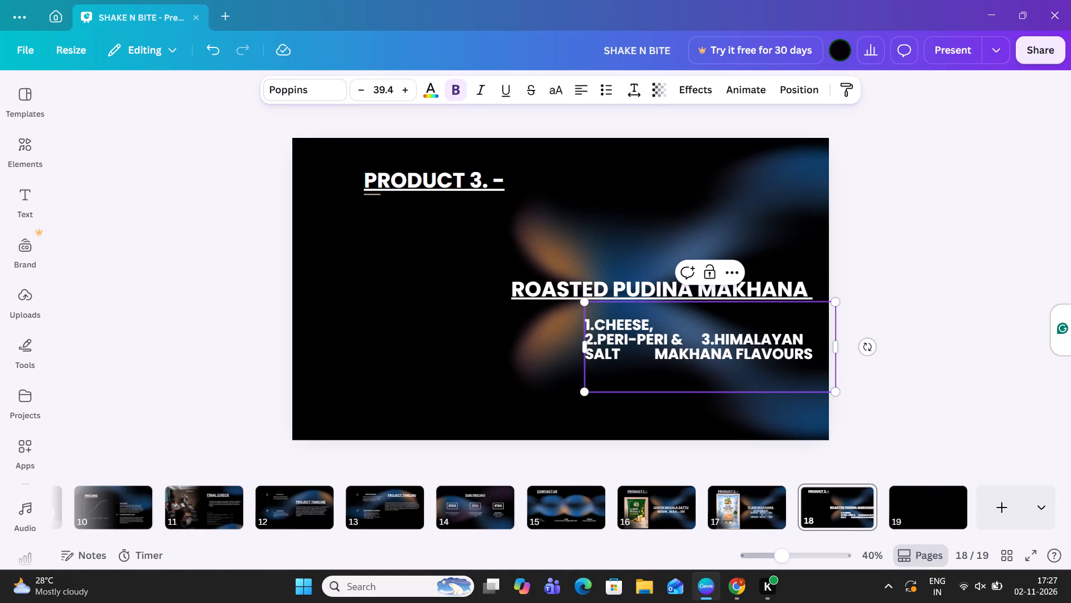
{"action": "left_click", "coordinate": [701, 336]}
{"action": "key", "text": "Return"}
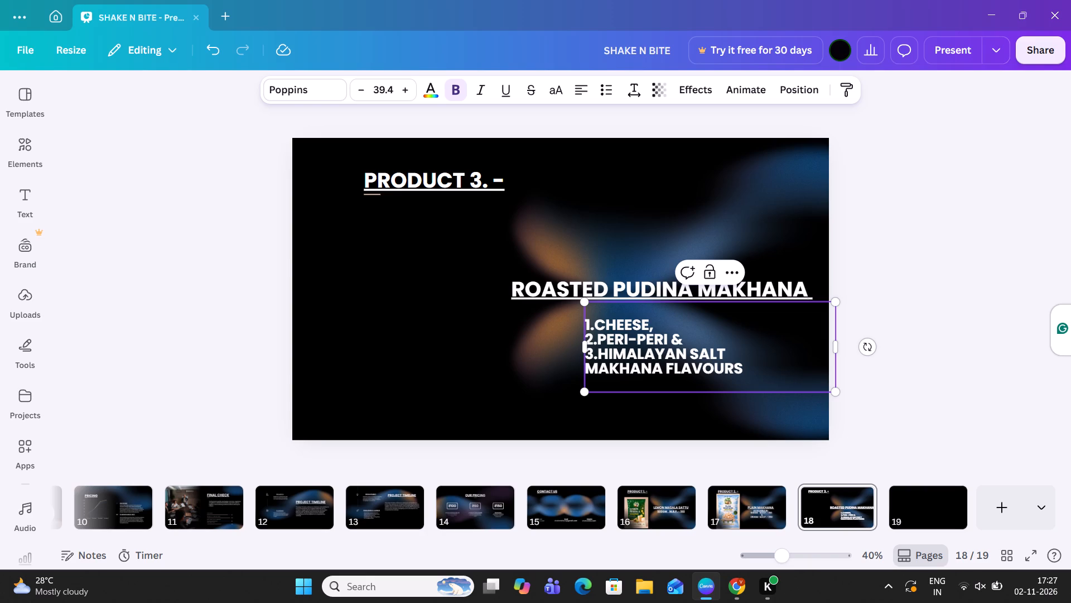
Close the gap between SALT and MAKHANA and widen the text box so 3.HIMALAYAN SALT MAKHANA FLAVOURS fits on one line.
{"action": "left_click", "coordinate": [586, 369]}
{"action": "key", "text": "BackSpace"}
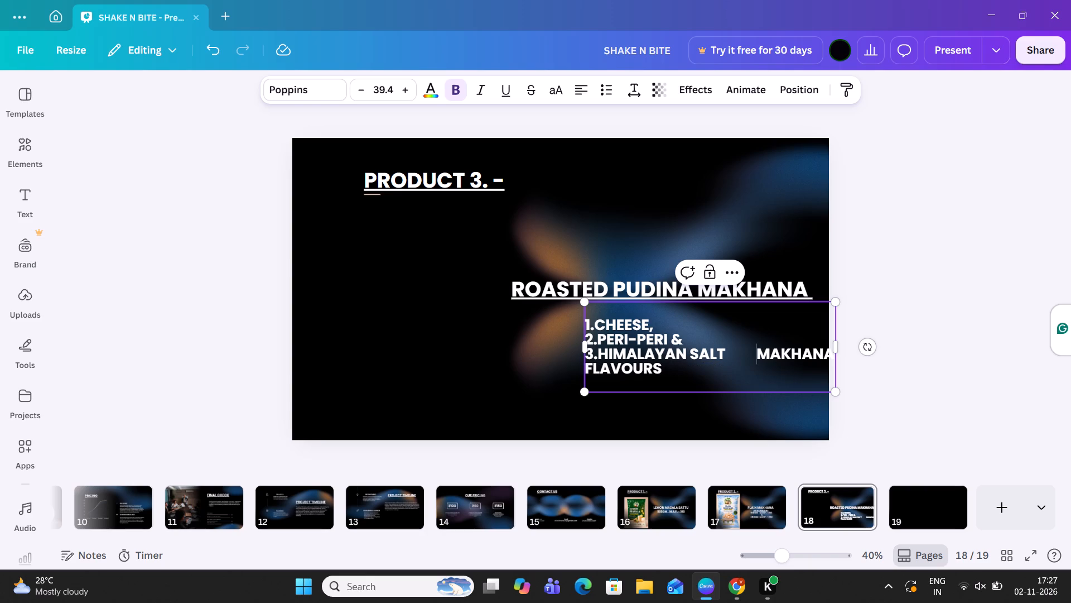
{"action": "key", "text": "BackSpace"}
{"action": "key", "text": "BackSpace"}
{"action": "key", "text": "BackSpace"}
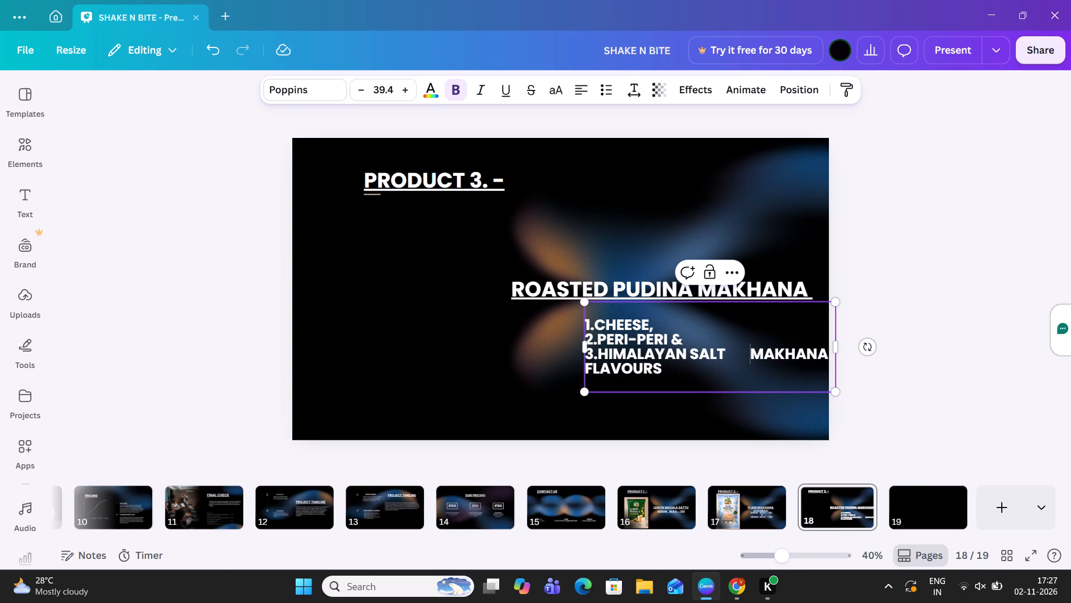
{"action": "key", "text": "BackSpace"}
{"action": "key", "text": "BackSpace"}
{"action": "key", "text": "BackSpace"}
{"action": "key", "text": "BackSpace"}
{"action": "key", "text": "BackSpace"}
{"action": "key", "text": "BackSpace"}
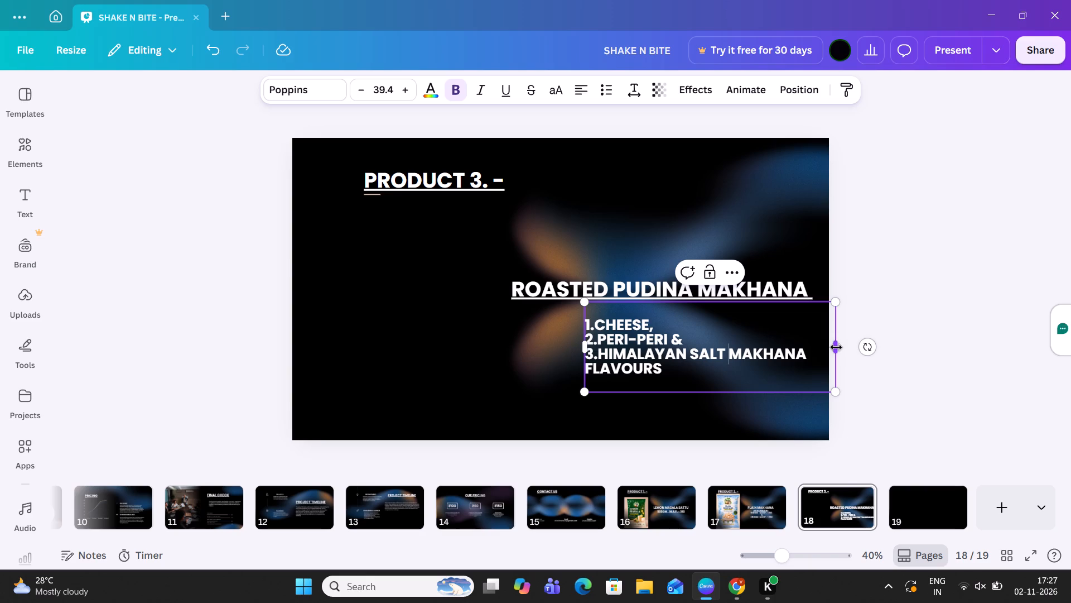
{"action": "left_click_drag", "start_coordinate": [836, 347], "coordinate": [860, 347]}
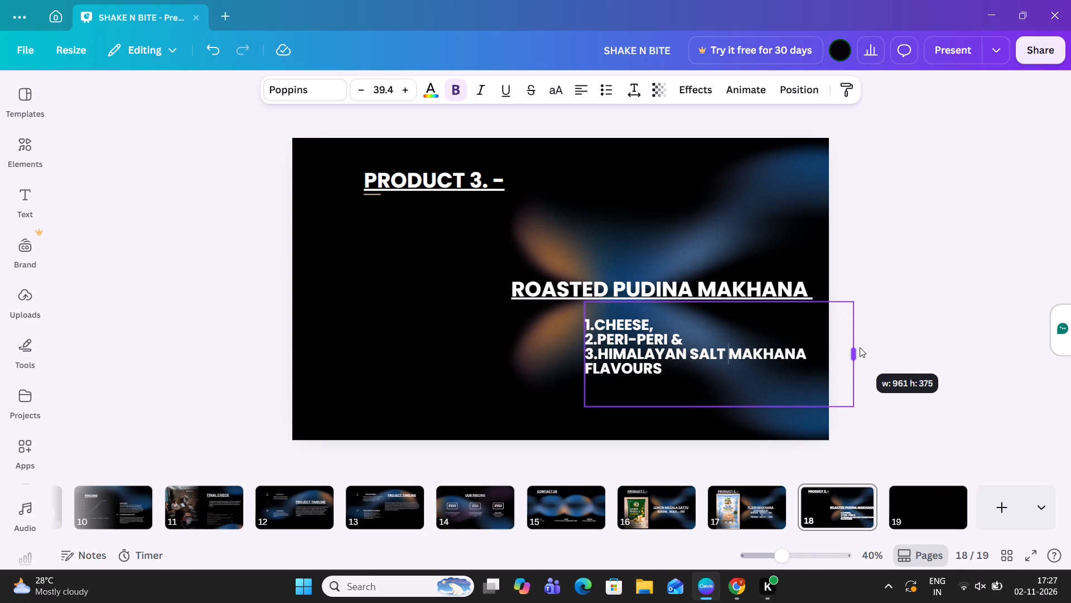
{"action": "left_click_drag", "start_coordinate": [860, 347], "coordinate": [918, 342]}
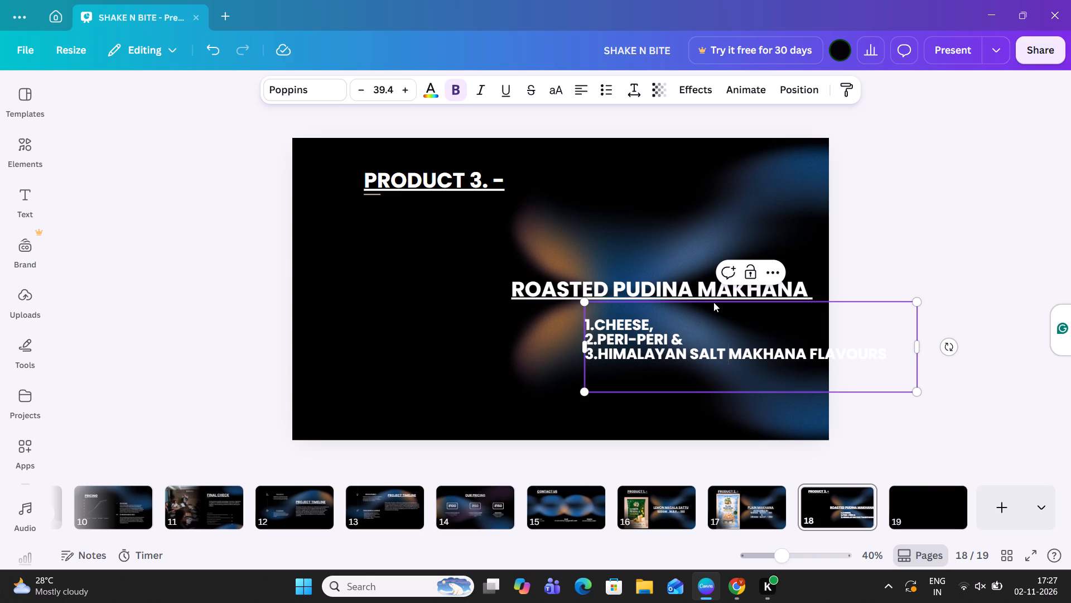
Move the flavour list so its left edge aligns with the ROASTED PUDINA MAKHANA title.
{"action": "left_click_drag", "start_coordinate": [713, 300], "coordinate": [683, 303]}
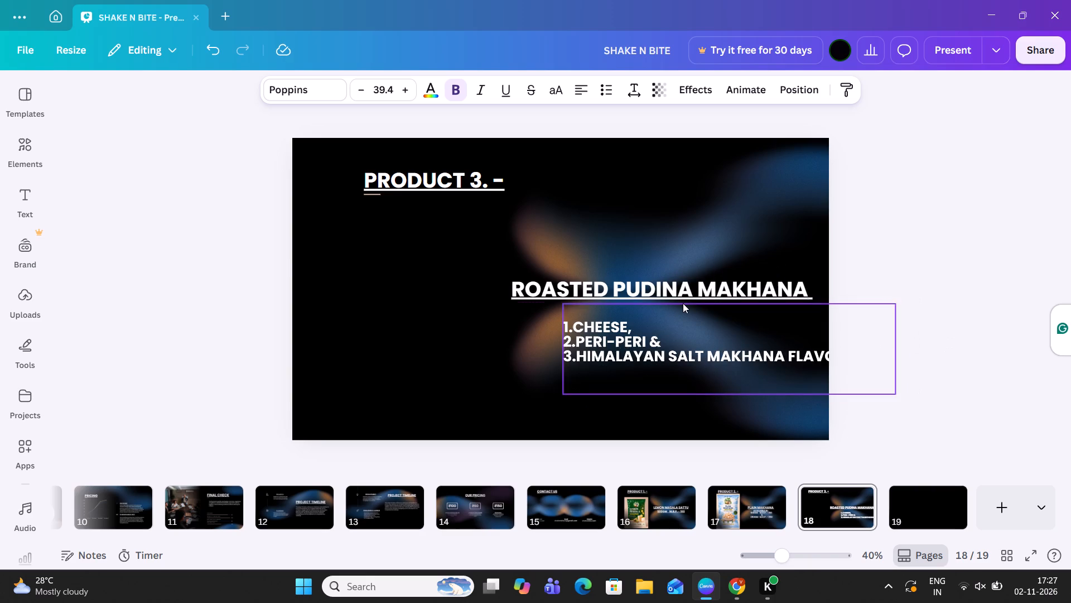
{"action": "left_click_drag", "start_coordinate": [683, 303], "coordinate": [649, 305]}
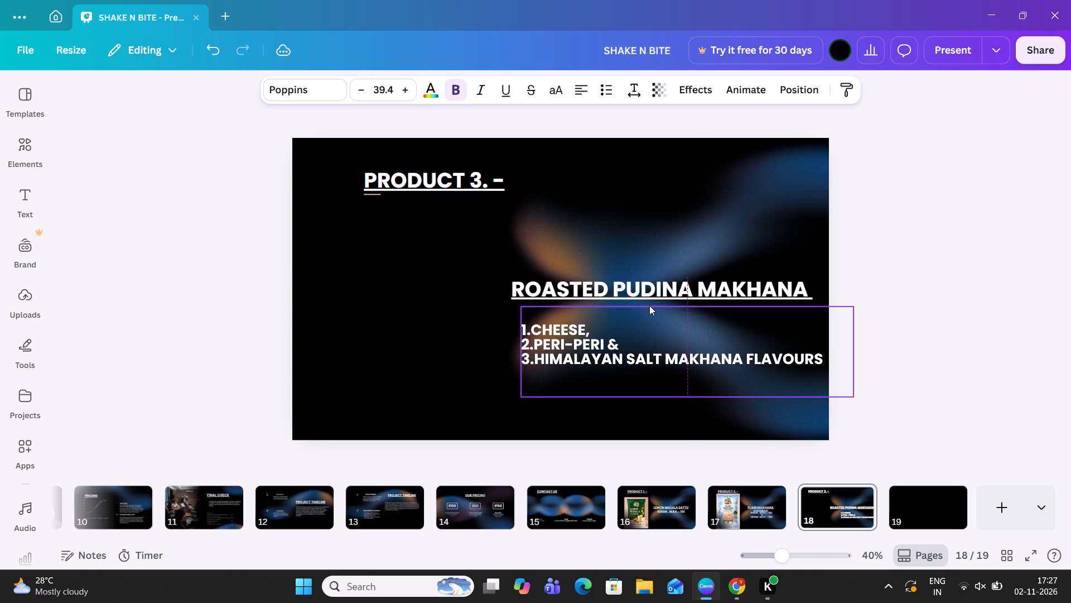
{"action": "left_click_drag", "start_coordinate": [649, 305], "coordinate": [642, 306]}
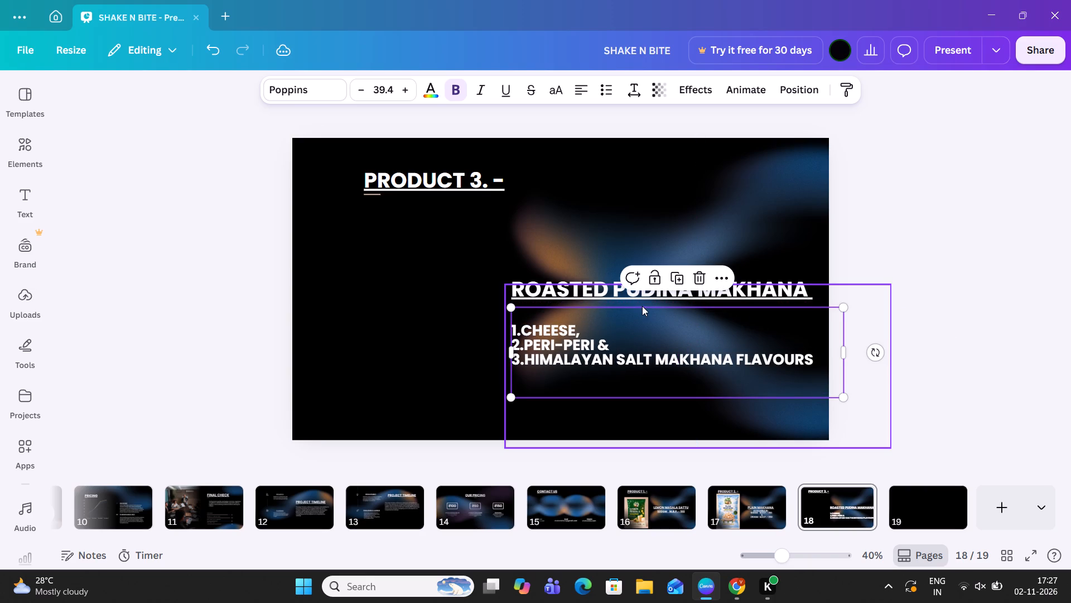
Duplicate the flavour text box and replace the copy's text with AVAILABLE IN -.
{"action": "left_click", "coordinate": [673, 277]}
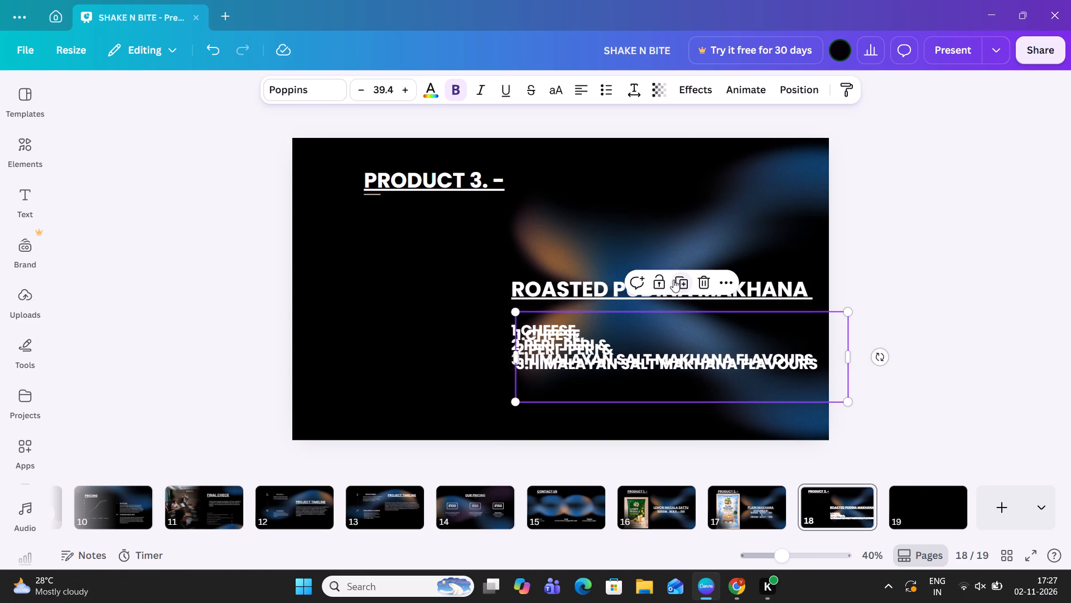
{"action": "double_click", "coordinate": [660, 376]}
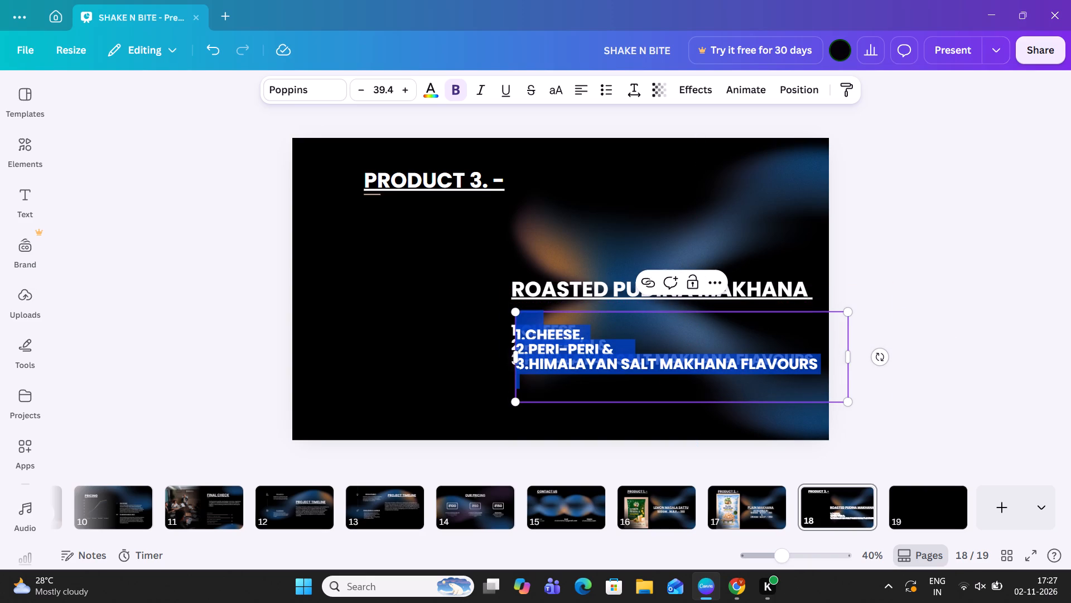
{"action": "type", "text": "AVAILABLE IN"}
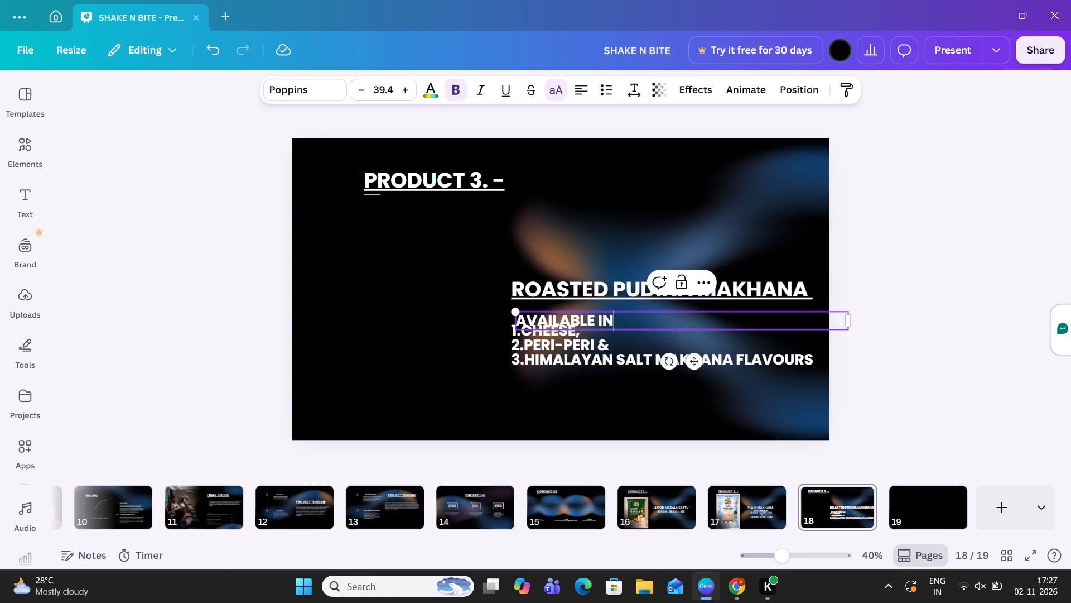
{"action": "key", "text": "shift+colon"}
{"action": "key", "text": "BackSpace"}
{"action": "key", "text": "space"}
{"action": "type", "text": "-"}
Position the AVAILABLE IN - line directly under the ROASTED PUDINA MAKHANA title, aligned with its left edge.
{"action": "left_click_drag", "start_coordinate": [696, 362], "coordinate": [694, 360]}
{"action": "left_click_drag", "start_coordinate": [694, 360], "coordinate": [694, 352]}
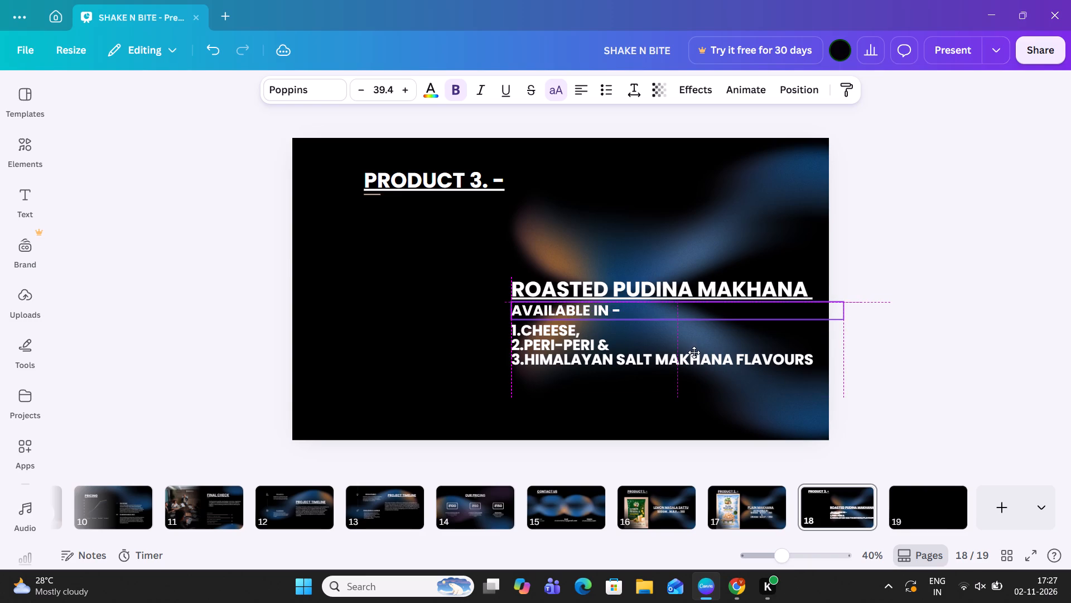
{"action": "left_click_drag", "start_coordinate": [694, 352], "coordinate": [693, 355]}
{"action": "left_click", "coordinate": [907, 349]}
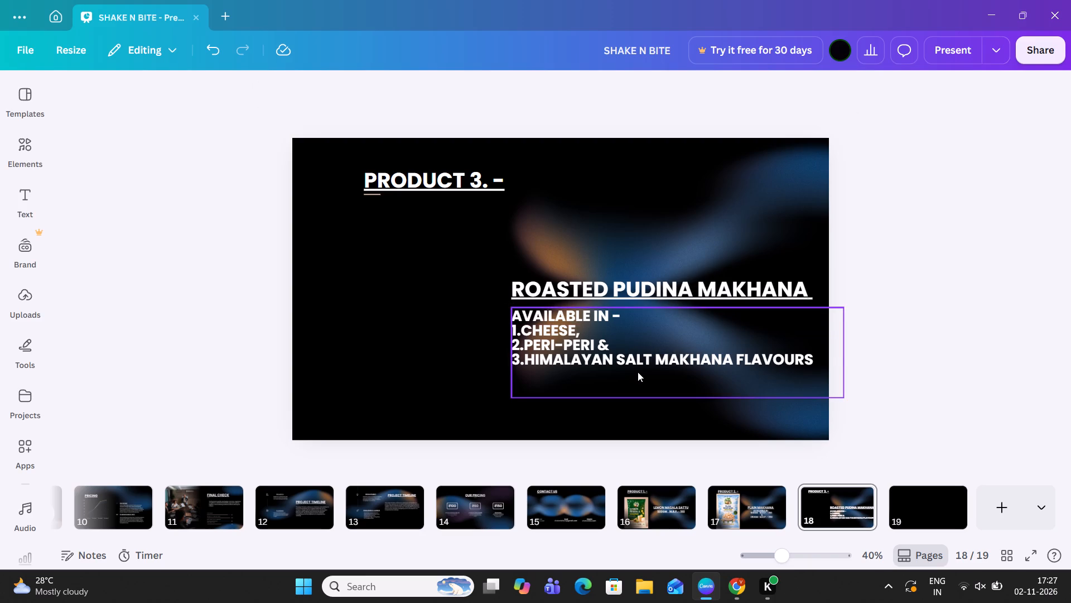
Move the numbered flavour list down to leave a gap below the AVAILABLE IN - line.
{"action": "left_click", "coordinate": [636, 372]}
{"action": "left_click_drag", "start_coordinate": [636, 372], "coordinate": [636, 389]}
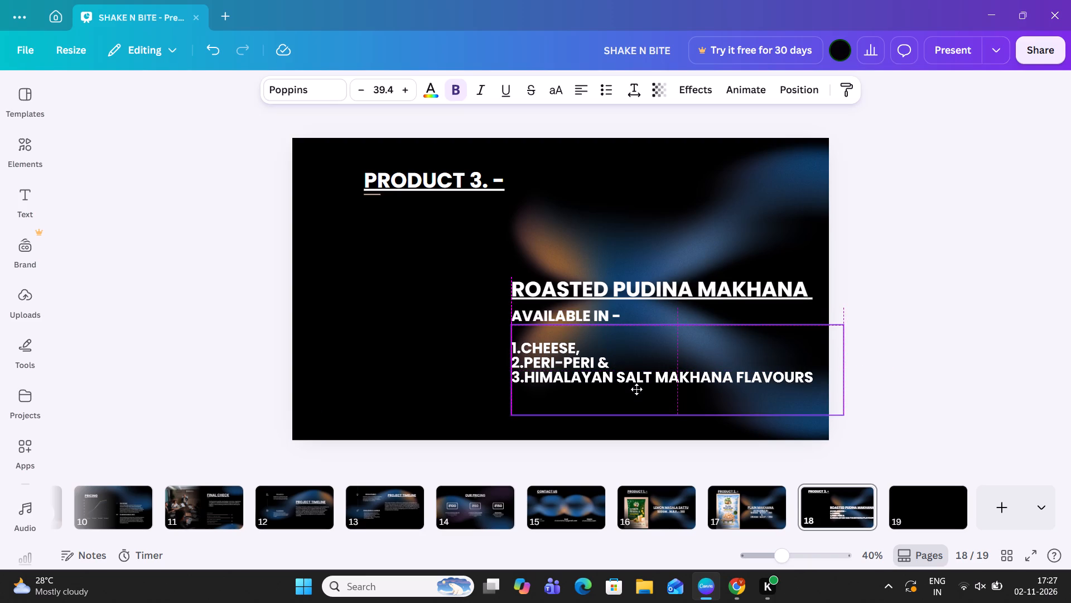
{"action": "left_click_drag", "start_coordinate": [636, 389], "coordinate": [638, 394]}
{"action": "left_click", "coordinate": [957, 280]}
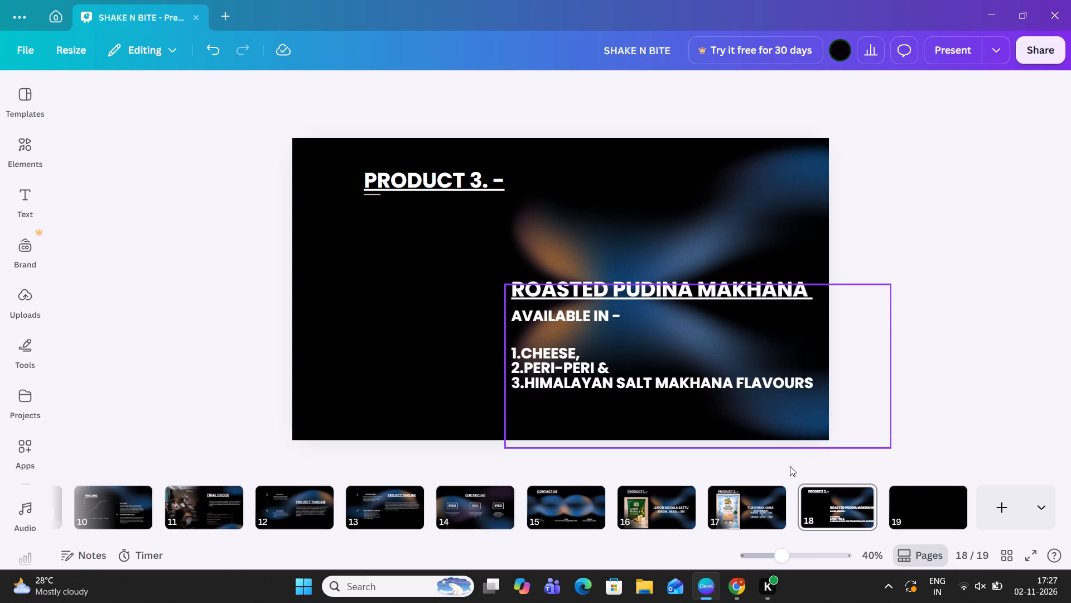
Replace the AVAILABLE IN - line on page 18 with a copy of page 17's pack-size and M.R.P. text block.
{"action": "left_click", "coordinate": [735, 509]}
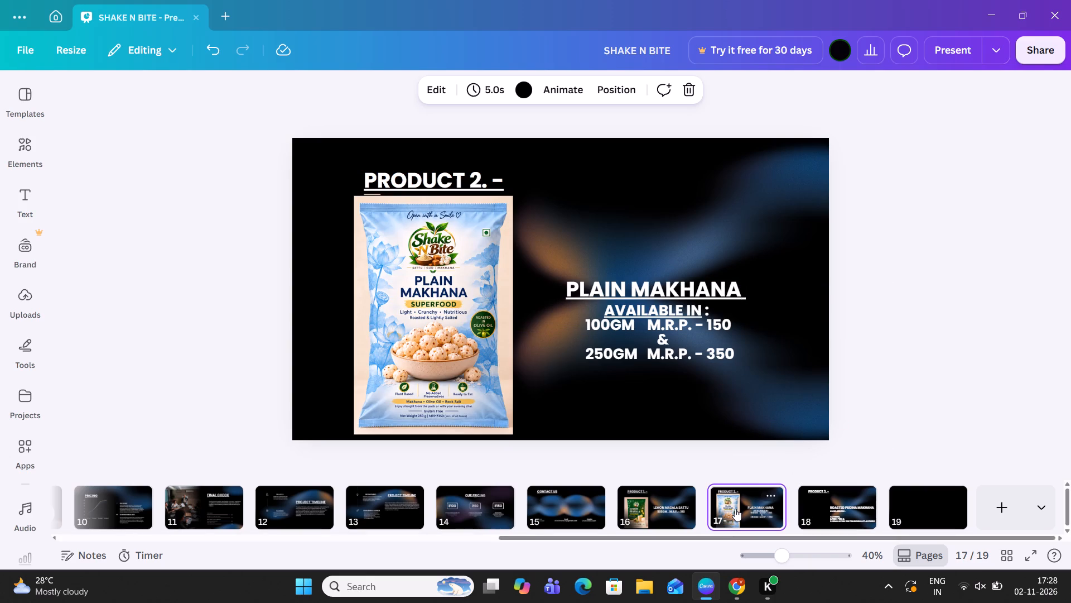
{"action": "left_click", "coordinate": [644, 331]}
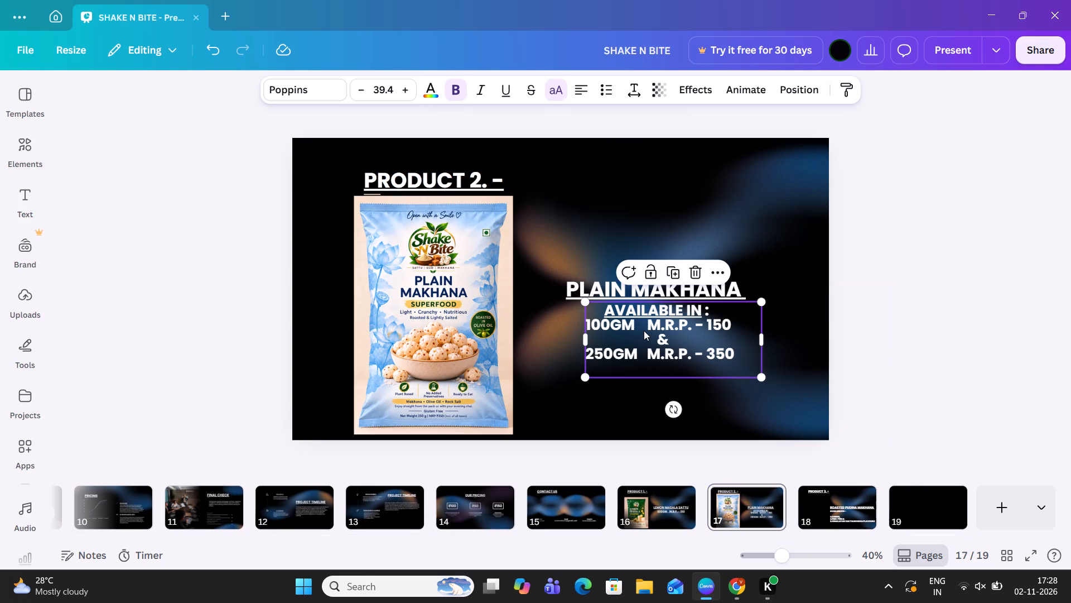
{"action": "key", "text": "ctrl+c"}
{"action": "left_click", "coordinate": [838, 495]}
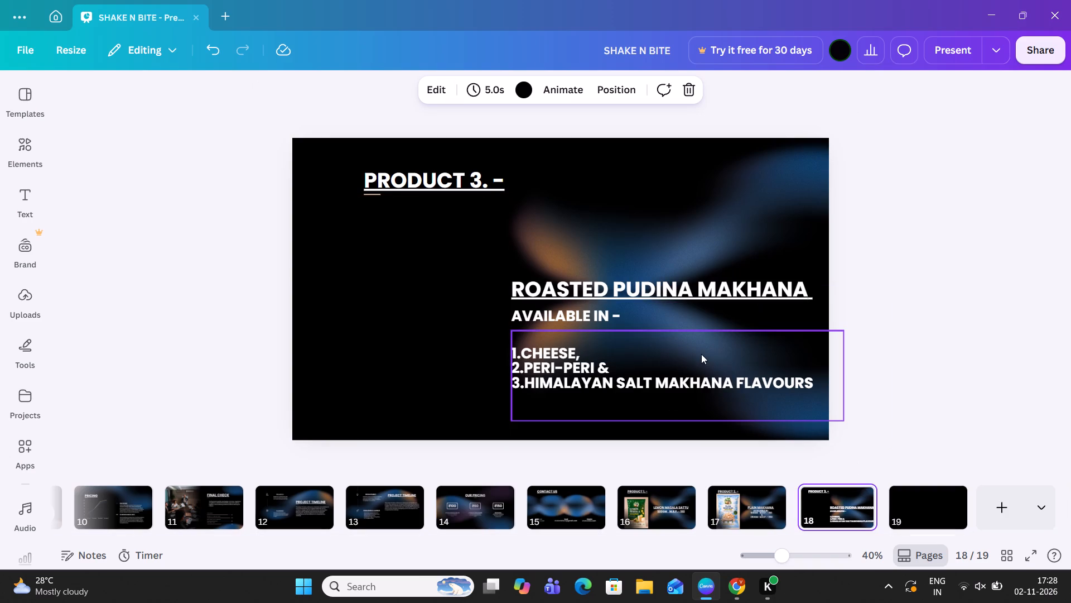
{"action": "left_click", "coordinate": [599, 311]}
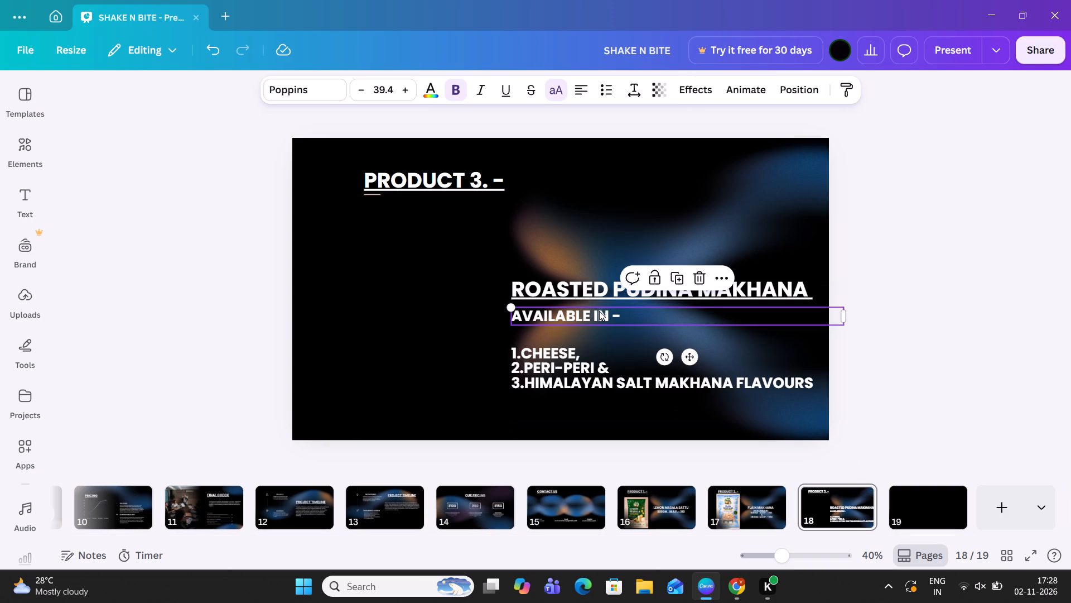
{"action": "key", "text": "Delete"}
{"action": "key", "text": "ctrl+v"}
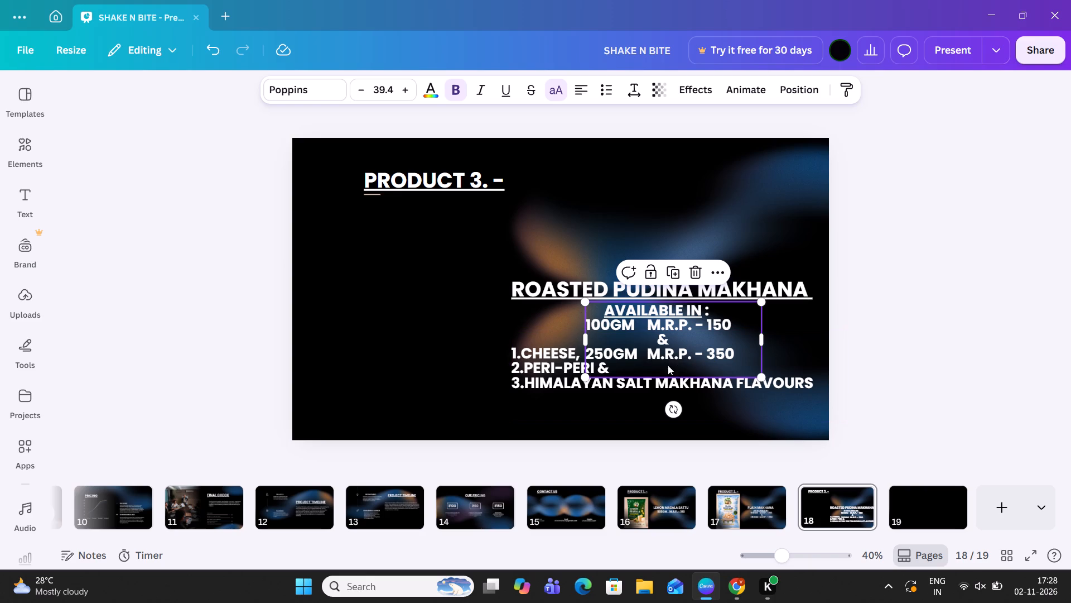
Move the numbered flavour list down so it sits clear below the pack-size and M.R.P. block.
{"action": "left_click", "coordinate": [559, 378]}
{"action": "left_click_drag", "start_coordinate": [559, 378], "coordinate": [561, 406]}
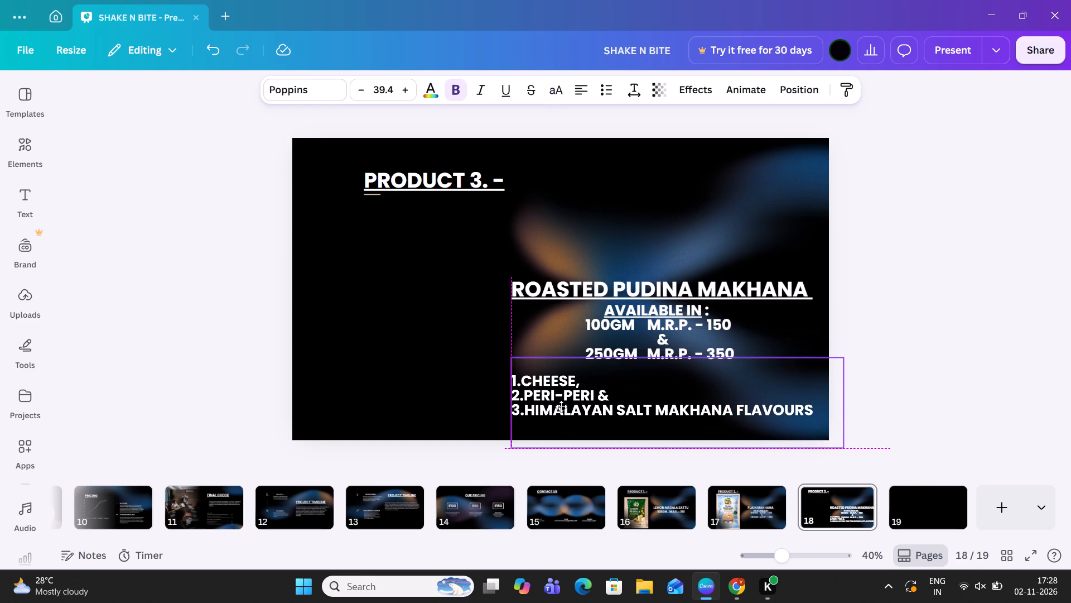
{"action": "left_click_drag", "start_coordinate": [561, 406], "coordinate": [562, 411]}
{"action": "left_click", "coordinate": [956, 310]}
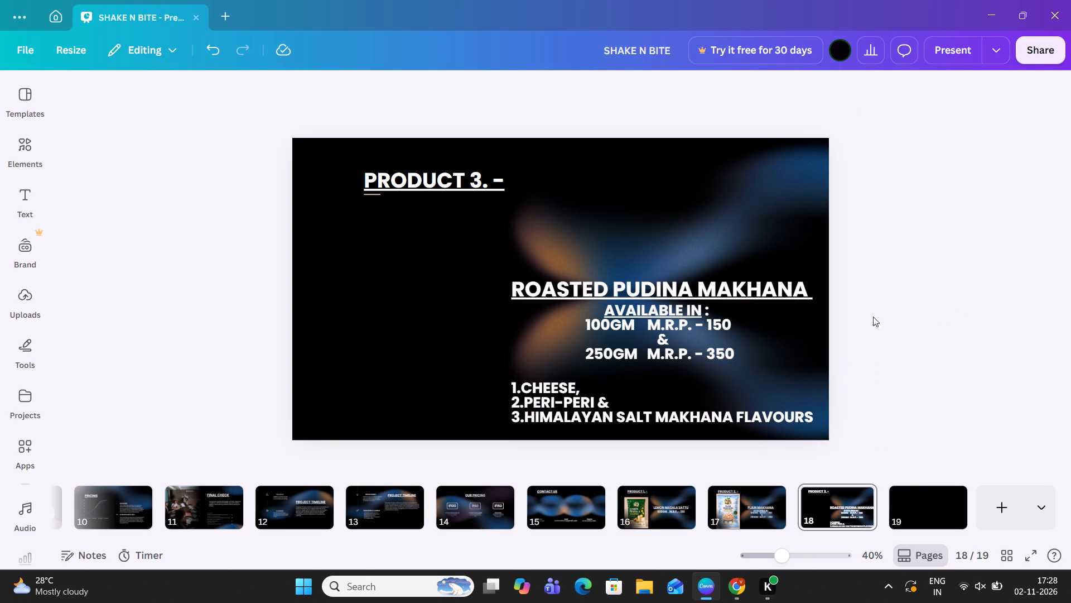
Scale the pack-size and M.R.P. text block down slightly to a font size of 37.1.
{"action": "left_click", "coordinate": [706, 321]}
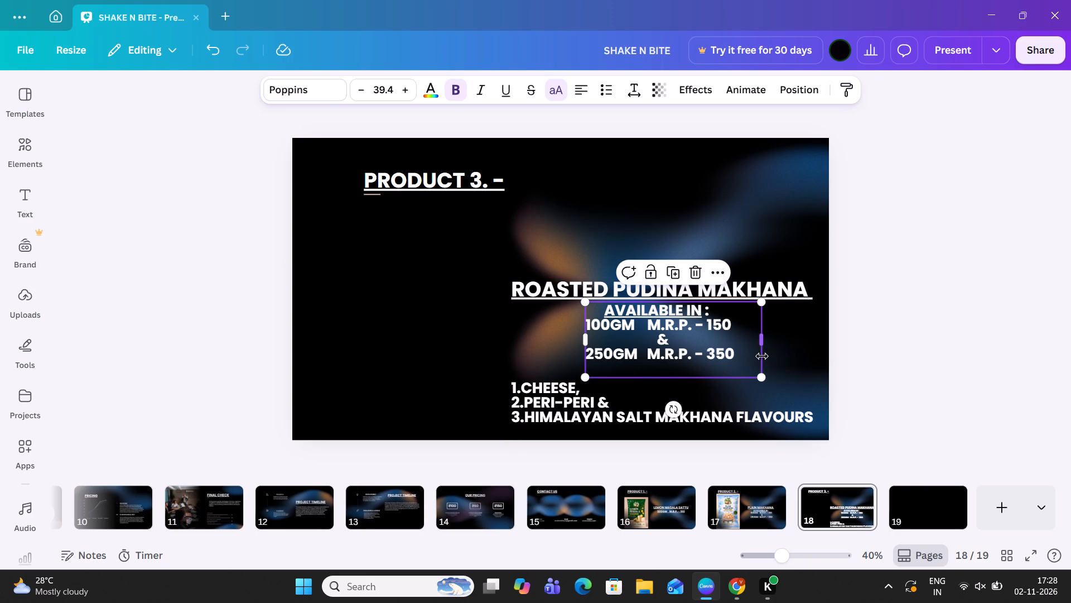
{"action": "left_click_drag", "start_coordinate": [763, 379], "coordinate": [753, 372]}
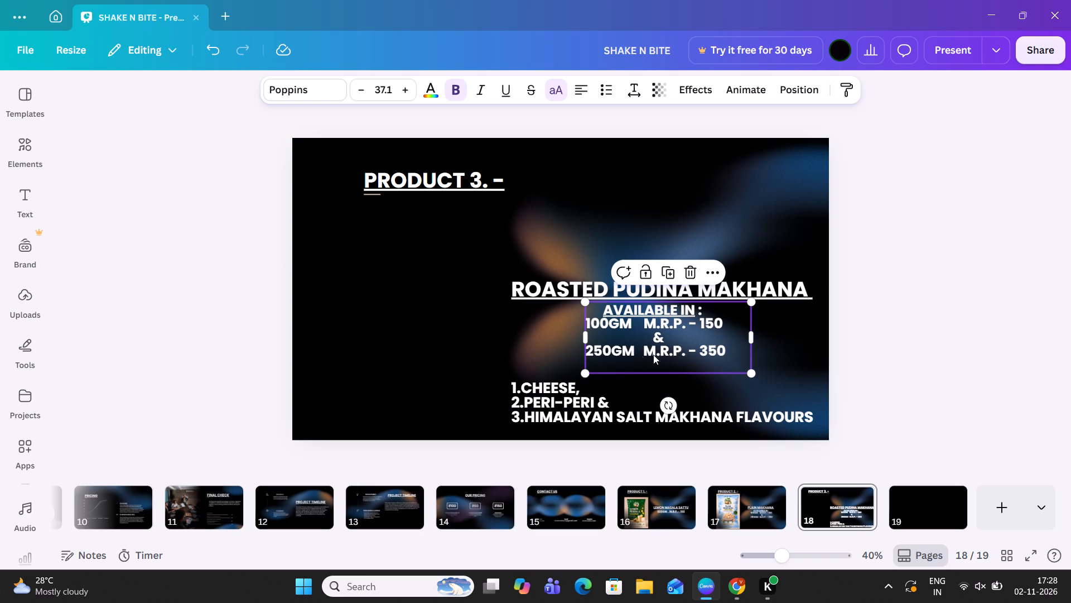
{"action": "left_click", "coordinate": [851, 334]}
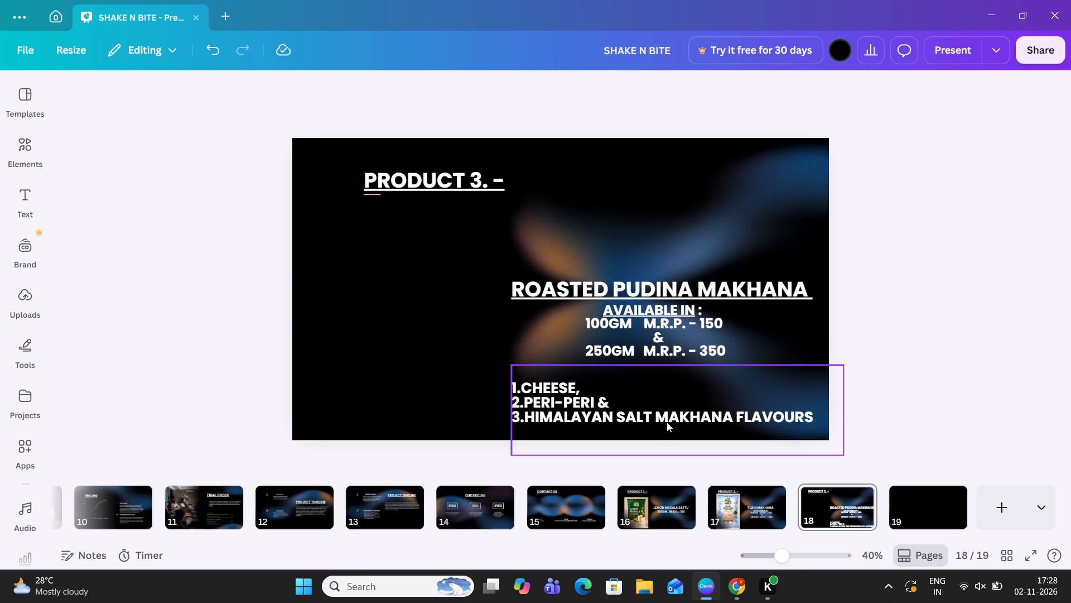
Move the numbered flavour list slightly further down, keeping its left edge aligned with the ROASTED PUDINA MAKHANA title.
{"action": "left_click_drag", "start_coordinate": [667, 422], "coordinate": [670, 432]}
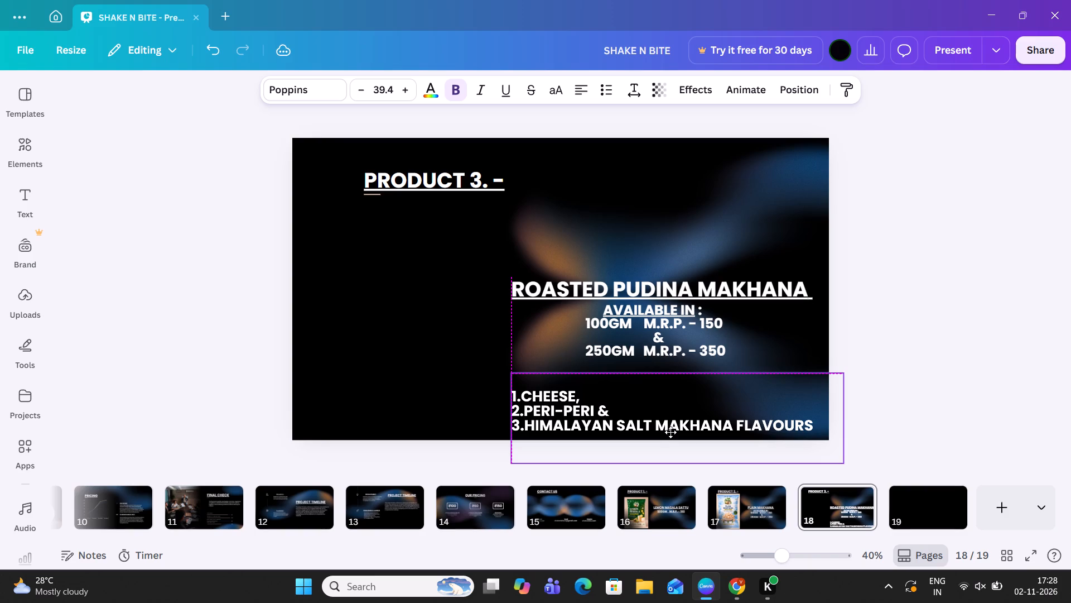
{"action": "left_click_drag", "start_coordinate": [670, 432], "coordinate": [670, 432]}
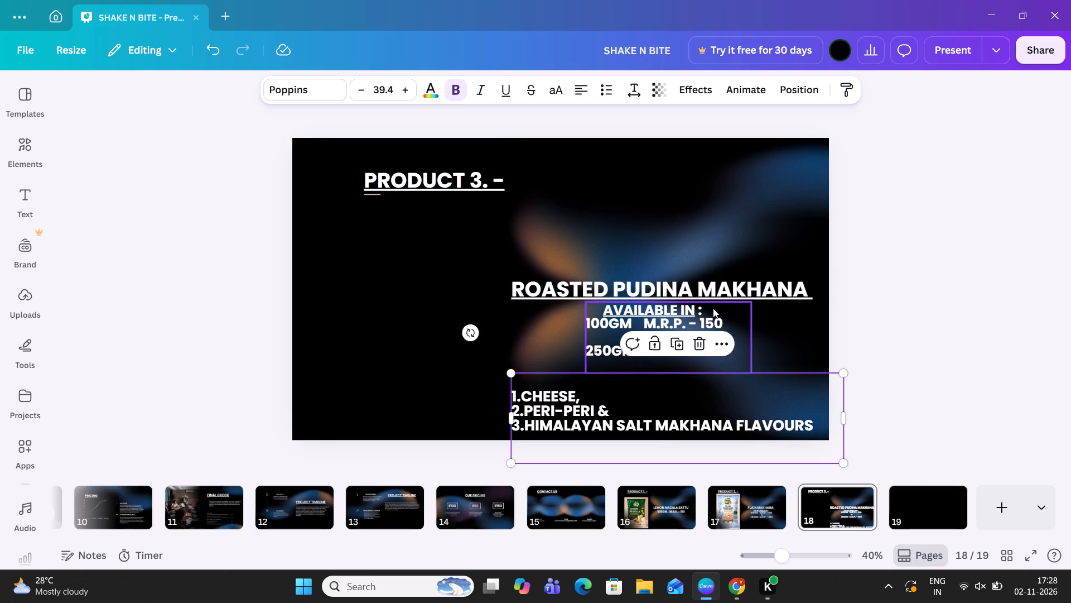
Paste another copy of the pack-size and M.R.P. block and delete its text except the AVAILABLE IN : heading.
{"action": "left_click", "coordinate": [713, 308]}
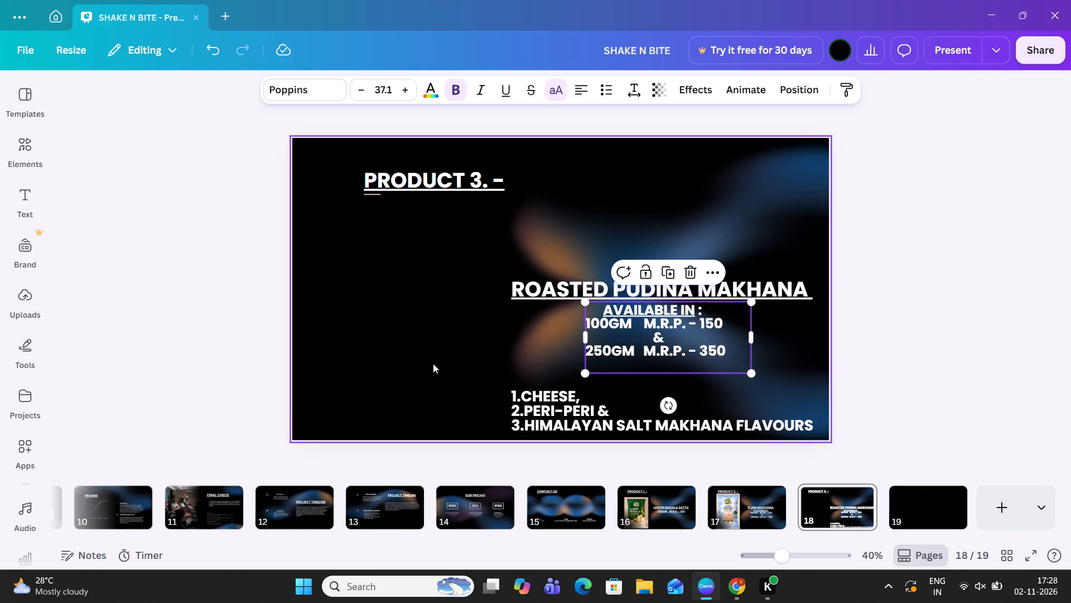
{"action": "key", "text": "ctrl+v"}
{"action": "left_click", "coordinate": [456, 374]}
{"action": "triple_click", "coordinate": [737, 348]}
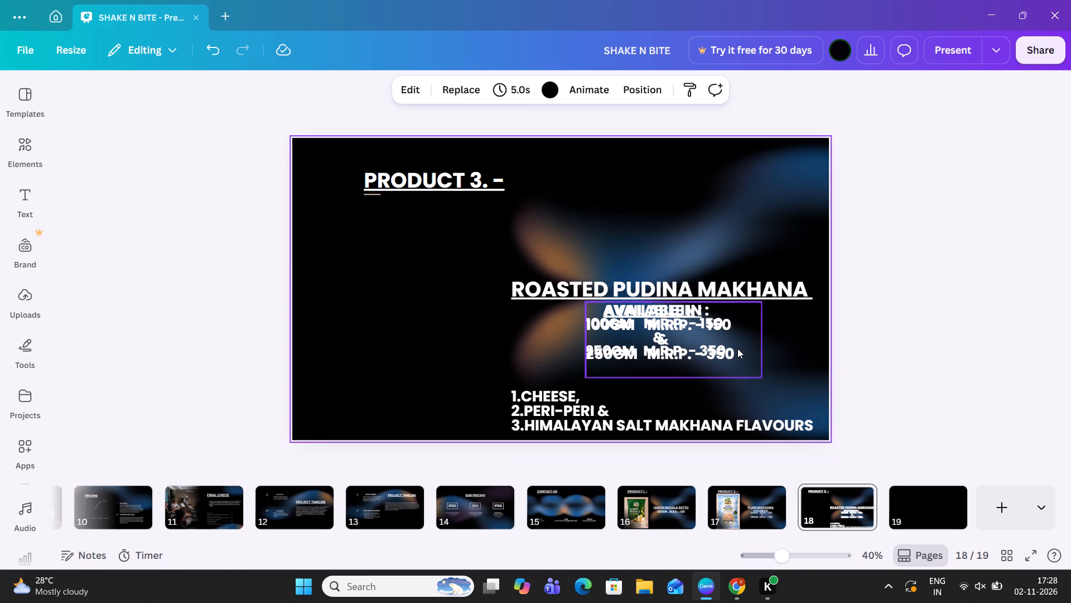
{"action": "key", "text": "BackSpace"}
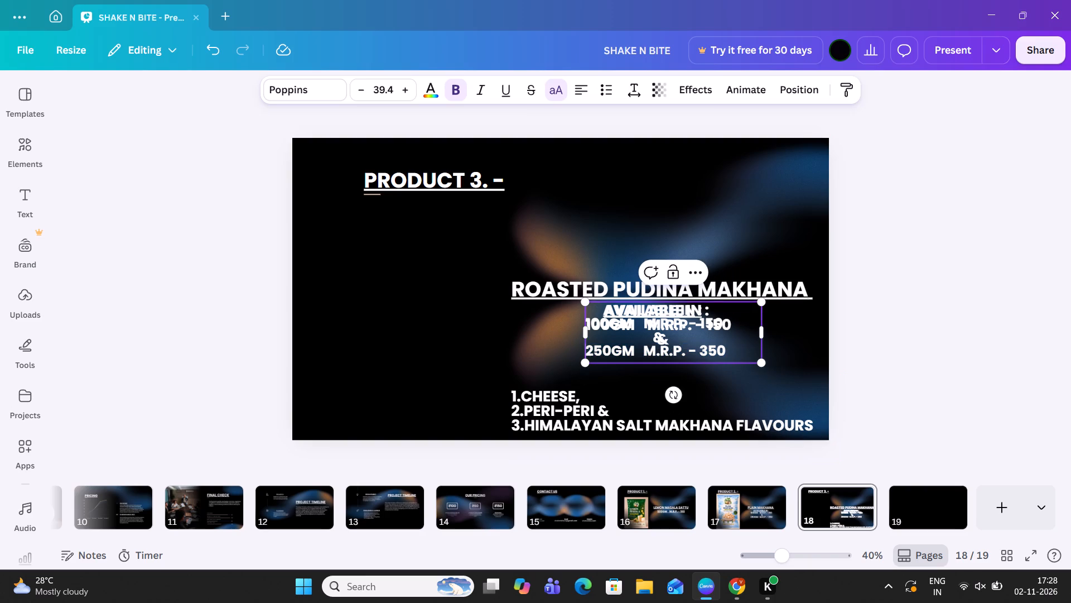
{"action": "double_click", "coordinate": [741, 330]}
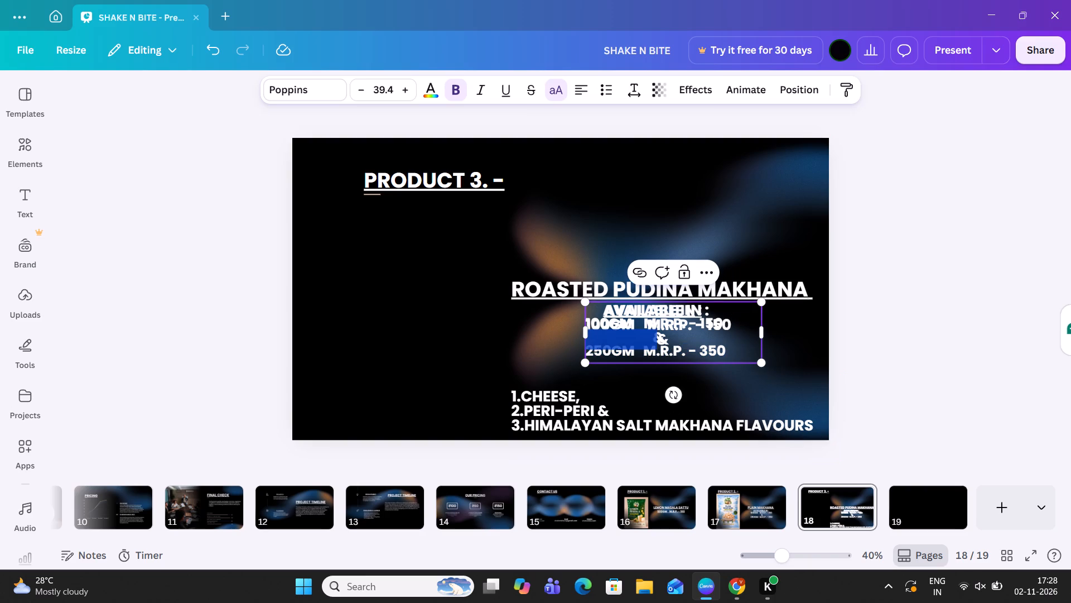
{"action": "key", "text": "BackSpace"}
{"action": "key", "text": "BackSpace"}
{"action": "key", "text": "BackSpace"}
{"action": "key", "text": "BackSpace"}
{"action": "key", "text": "BackSpace"}
{"action": "key", "text": "BackSpace"}
{"action": "key", "text": "BackSpace"}
{"action": "key", "text": "BackSpace"}
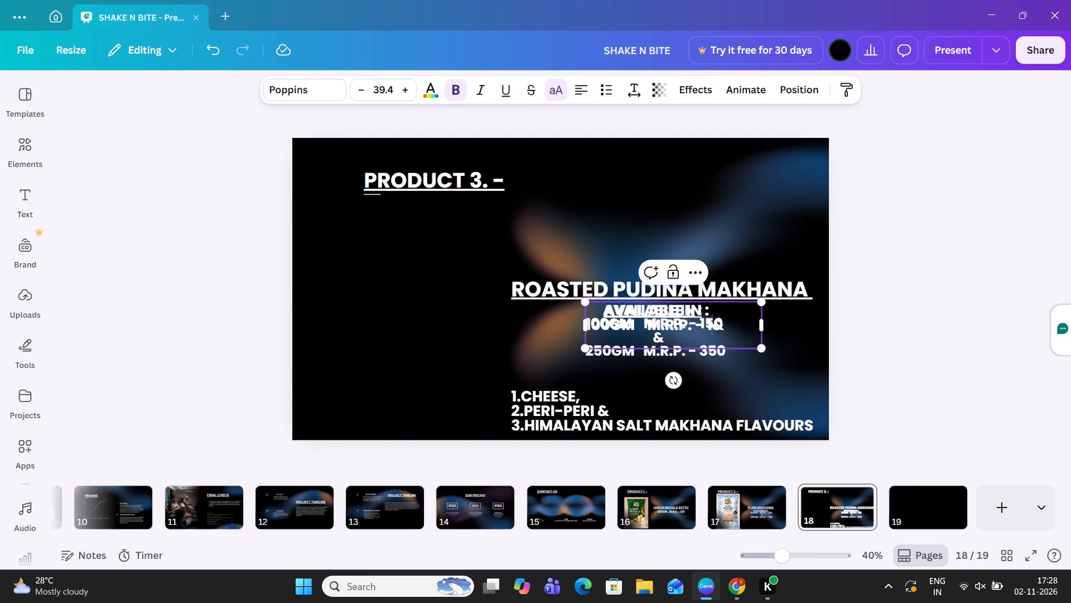
{"action": "key", "text": "BackSpace"}
{"action": "key", "text": "BackSpace"}
{"action": "key", "text": "BackSpace"}
{"action": "key", "text": "BackSpace"}
{"action": "key", "text": "BackSpace"}
{"action": "key", "text": "BackSpace"}
{"action": "key", "text": "BackSpace"}
{"action": "key", "text": "BackSpace"}
{"action": "key", "text": "BackSpace"}
{"action": "key", "text": "BackSpace"}
{"action": "key", "text": "BackSpace"}
{"action": "key", "text": "BackSpace"}
{"action": "key", "text": "BackSpace"}
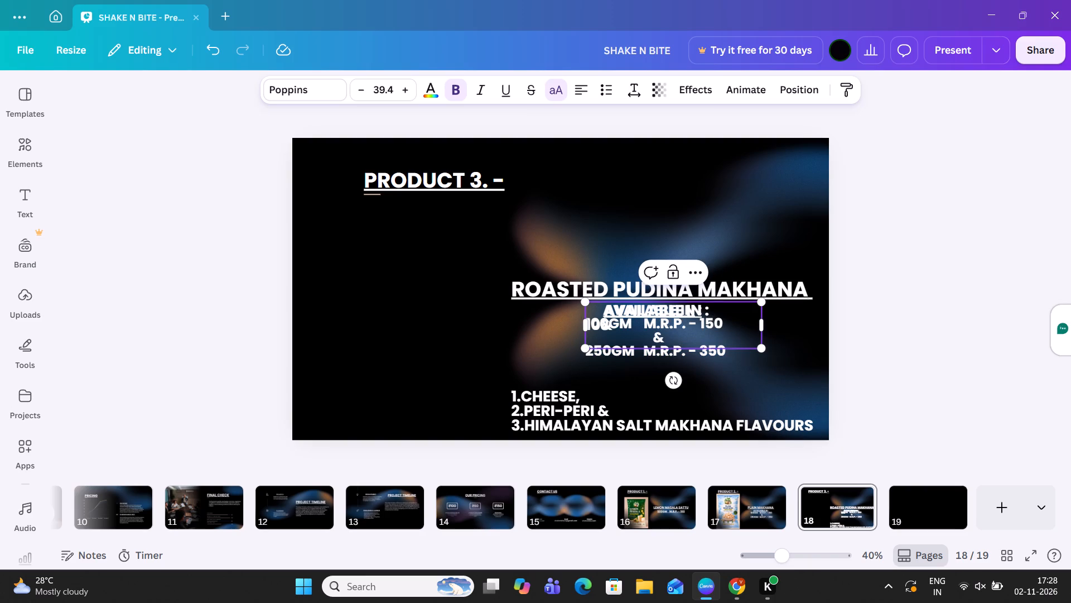
{"action": "key", "text": "BackSpace"}
{"action": "key", "text": "Right"}
{"action": "key", "text": "BackSpace"}
Place the second AVAILABLE IN : heading directly above the flavour list, with its text aligned to the list's left edge.
{"action": "left_click_drag", "start_coordinate": [730, 300], "coordinate": [654, 372]}
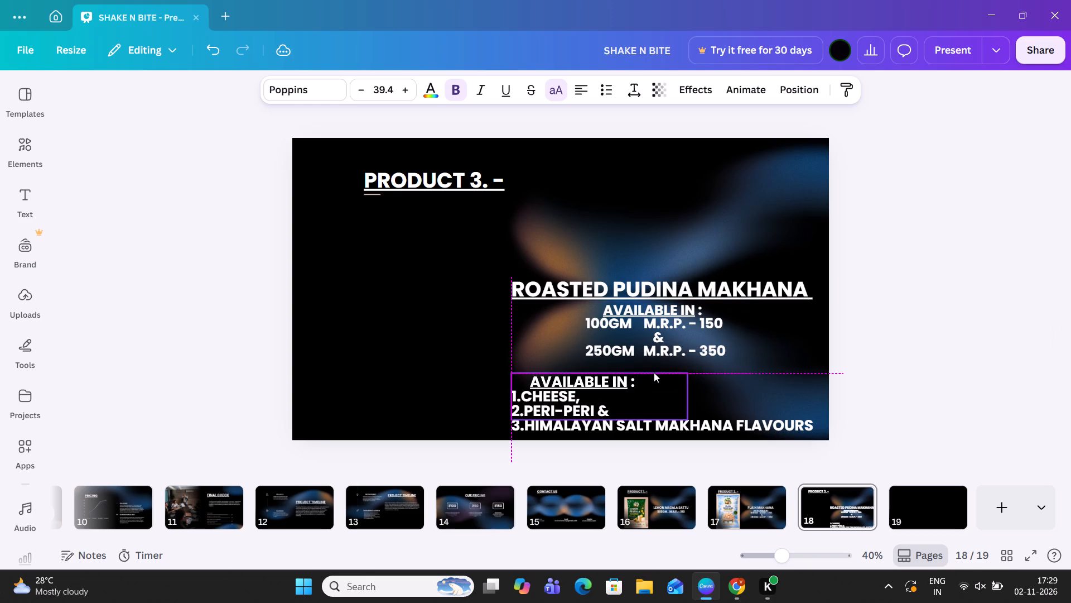
{"action": "left_click_drag", "start_coordinate": [654, 372], "coordinate": [637, 369]}
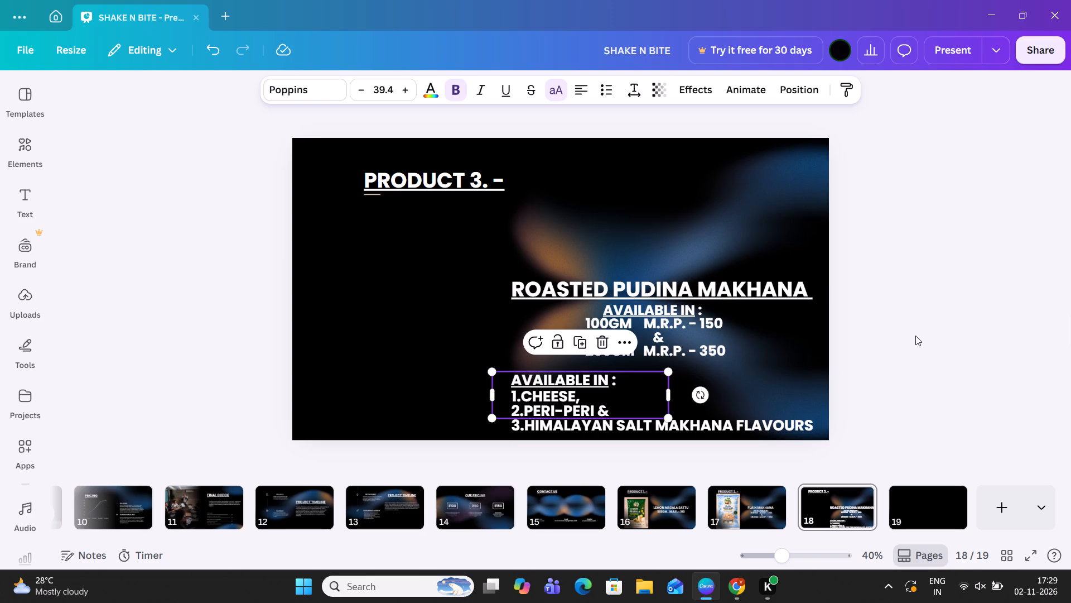
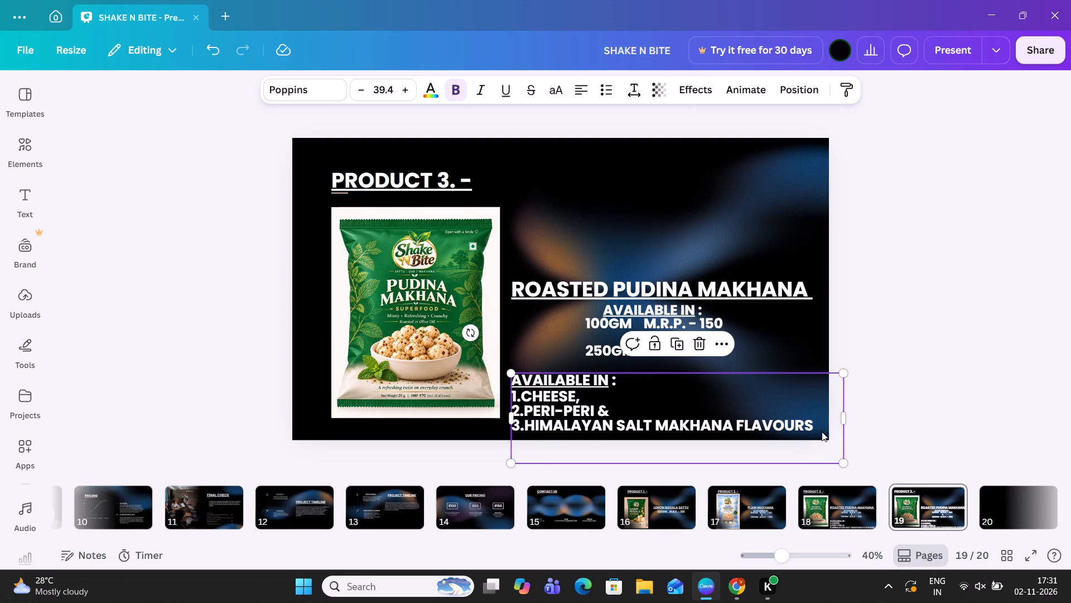
{"action": "left_click", "coordinate": [818, 429]}
{"action": "left_click", "coordinate": [818, 429]}
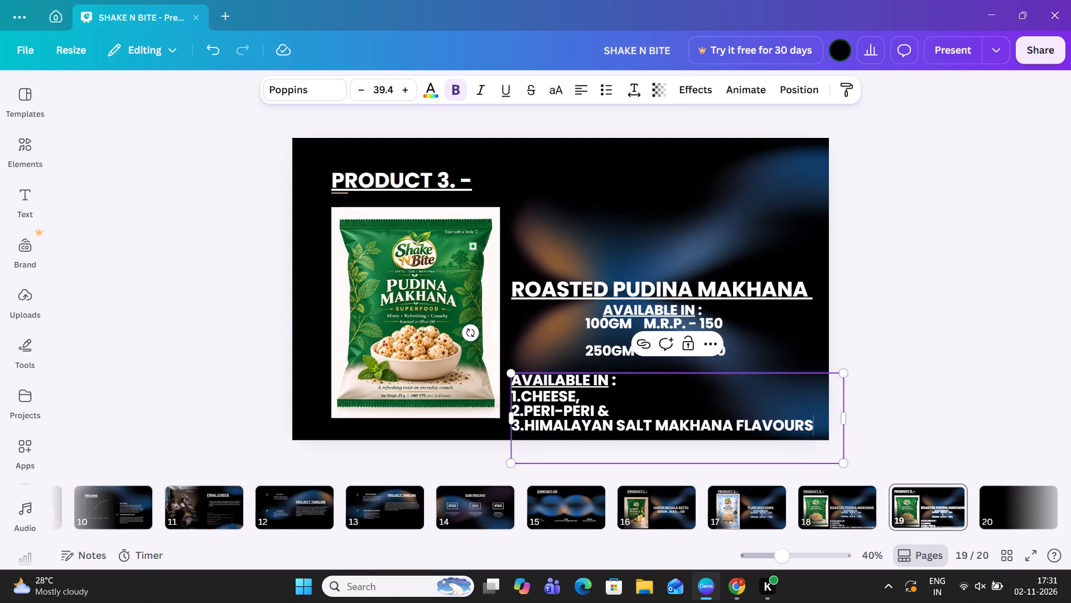
{"action": "key", "text": "Return"}
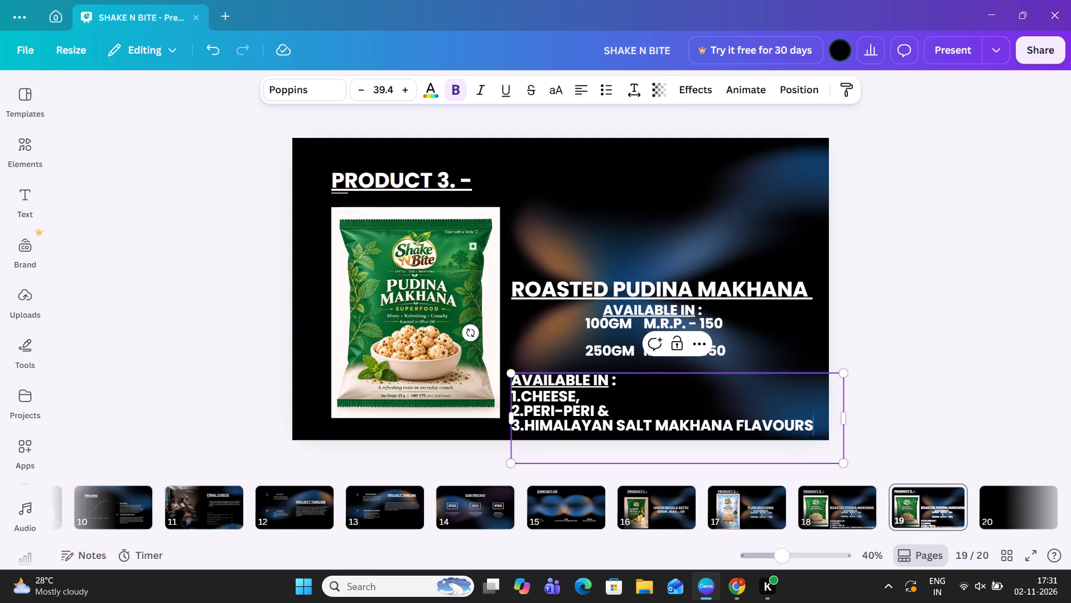
{"action": "key", "text": "4"}
{"action": "key", "text": "period"}
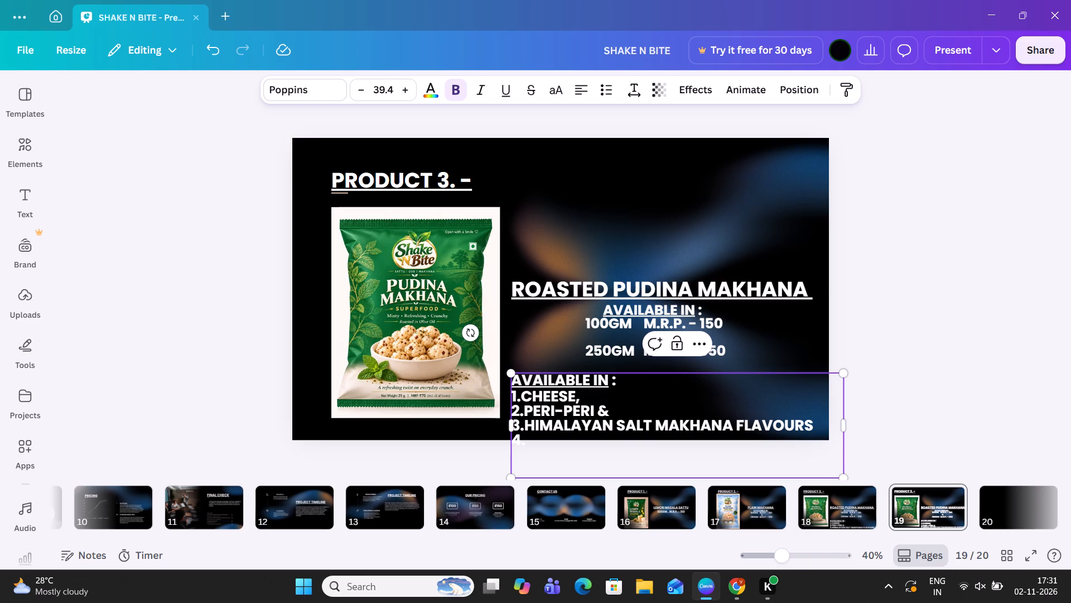
{"action": "key", "text": "space"}
{"action": "type", "text": "CRE"}
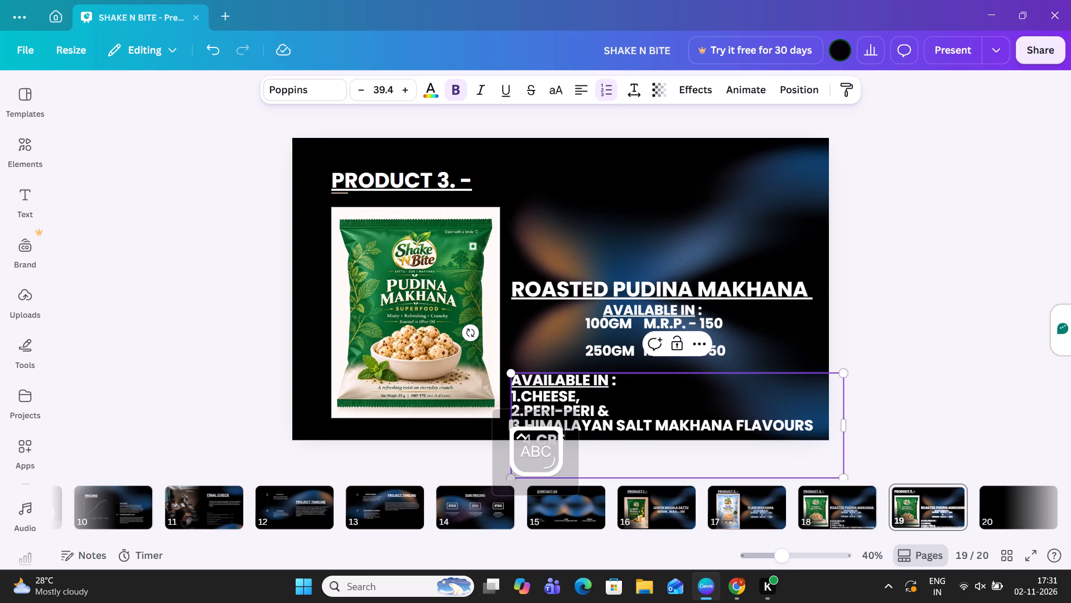
{"action": "key", "text": "a"}
{"action": "type", "text": "M & ONION"}
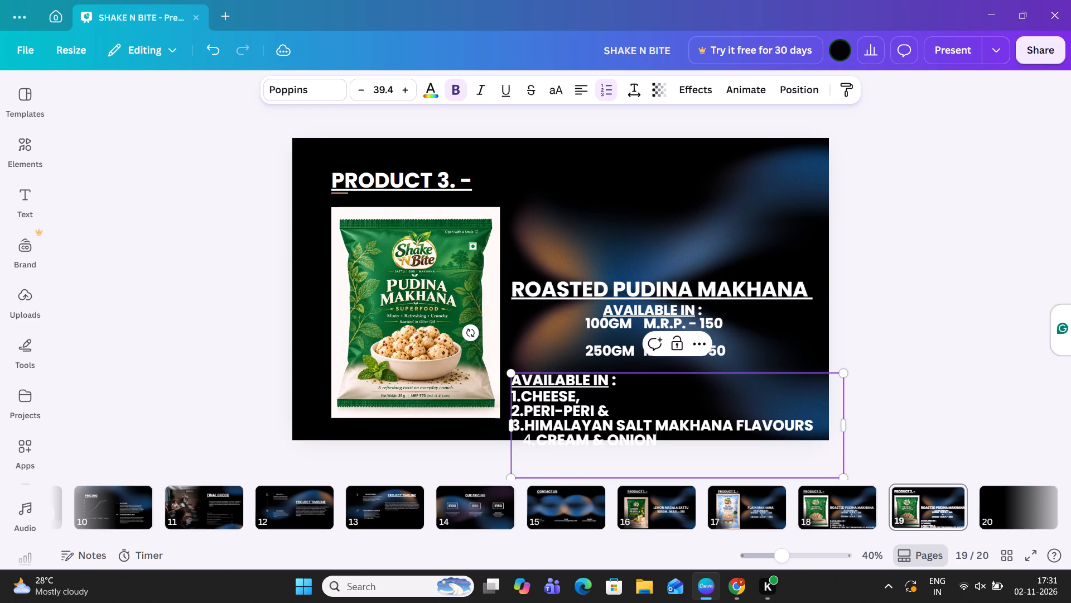
{"action": "key", "text": "space"}
{"action": "type", "text": "MAKHNA A"}
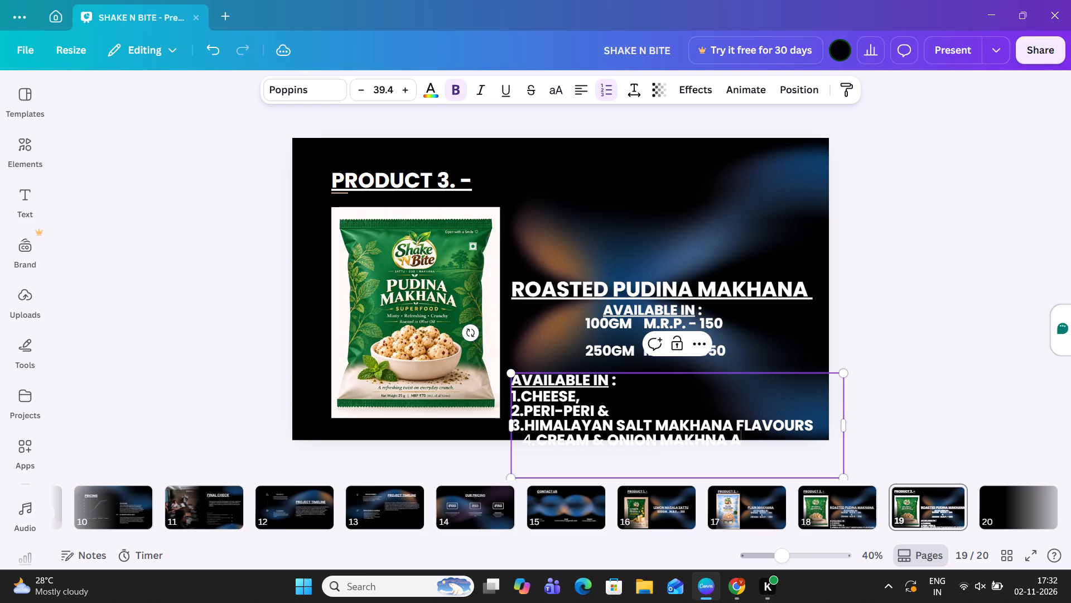
{"action": "key", "text": "BackSpace"}
{"action": "type", "text": "FLAVOUR"}
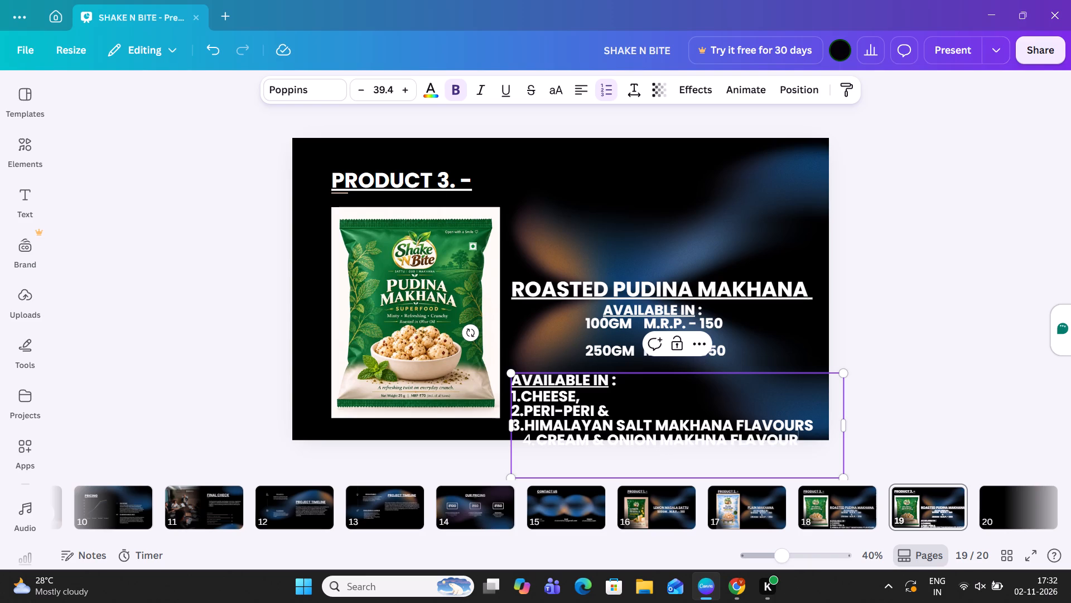
Delete "MAKHANA FLAVOURS" from the third flavour line so it reads "3.HIMALAYAN SALT".
{"action": "left_click", "coordinate": [822, 425]}
{"action": "key", "text": "BackSpace"}
{"action": "key", "text": "BackSpace"}
{"action": "key", "text": "BackSpace"}
{"action": "key", "text": "BackSpace"}
{"action": "key", "text": "BackSpace"}
{"action": "key", "text": "BackSpace"}
{"action": "key", "text": "BackSpace"}
{"action": "key", "text": "BackSpace"}
{"action": "key", "text": "BackSpace"}
{"action": "key", "text": "BackSpace"}
{"action": "key", "text": "BackSpace"}
{"action": "key", "text": "BackSpace"}
{"action": "key", "text": "BackSpace"}
{"action": "key", "text": "BackSpace"}
{"action": "key", "text": "BackSpace"}
{"action": "key", "text": "BackSpace"}
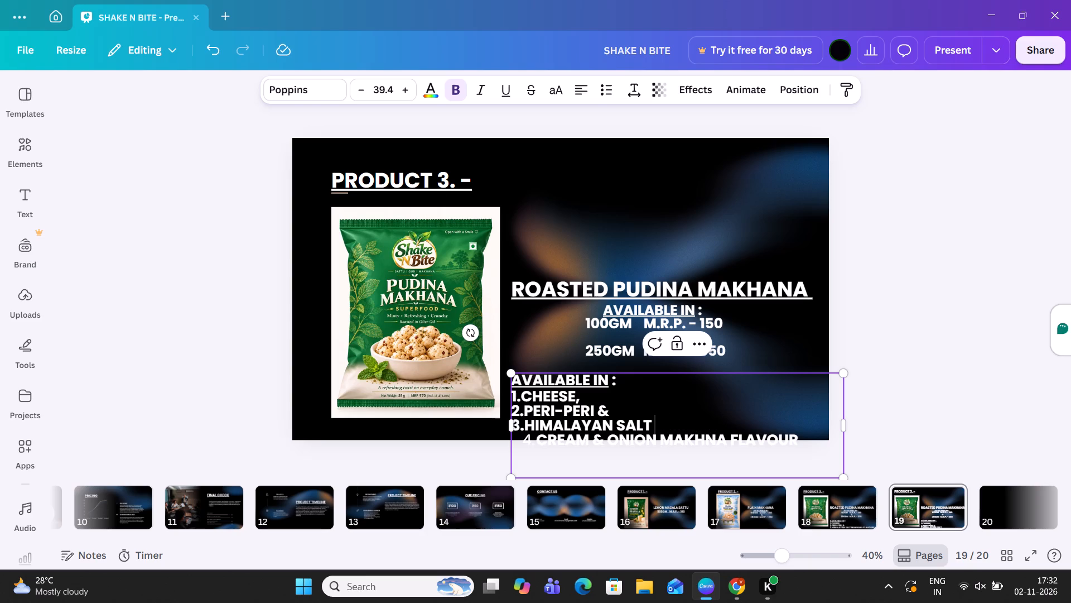
{"action": "left_click", "coordinate": [833, 279]}
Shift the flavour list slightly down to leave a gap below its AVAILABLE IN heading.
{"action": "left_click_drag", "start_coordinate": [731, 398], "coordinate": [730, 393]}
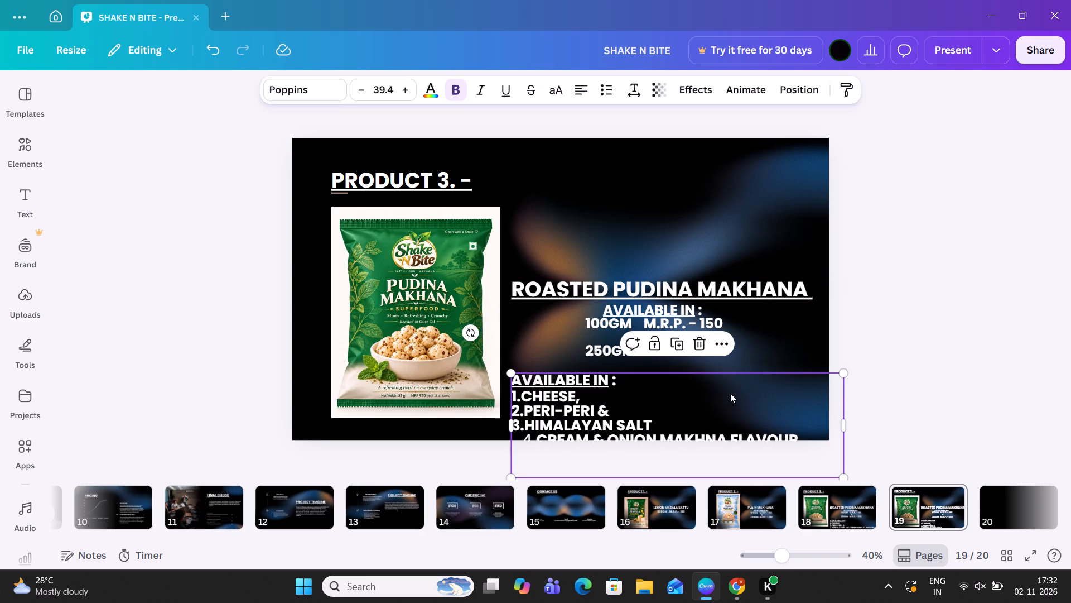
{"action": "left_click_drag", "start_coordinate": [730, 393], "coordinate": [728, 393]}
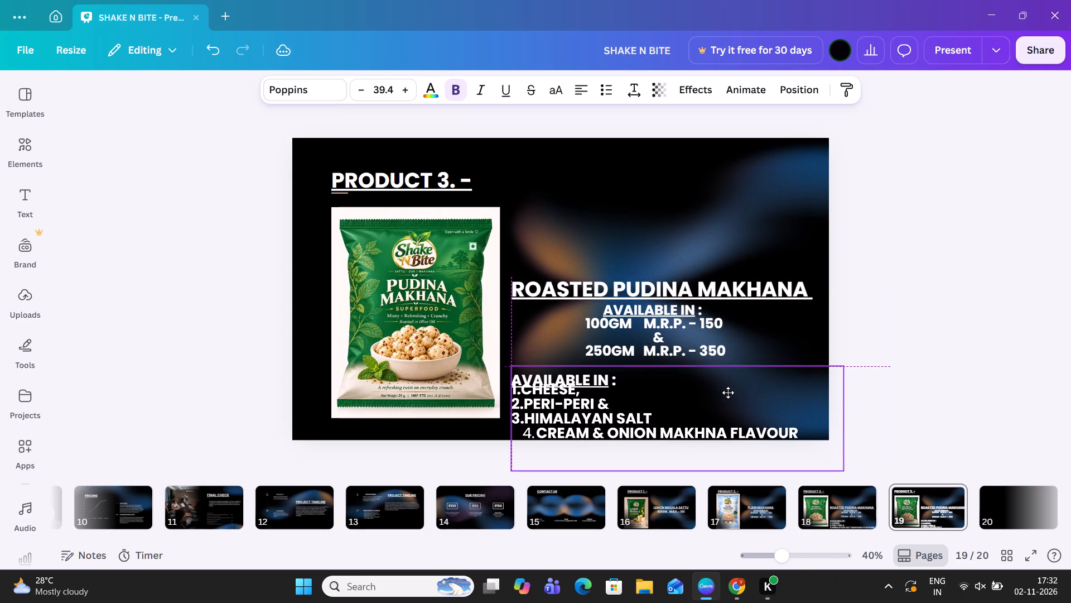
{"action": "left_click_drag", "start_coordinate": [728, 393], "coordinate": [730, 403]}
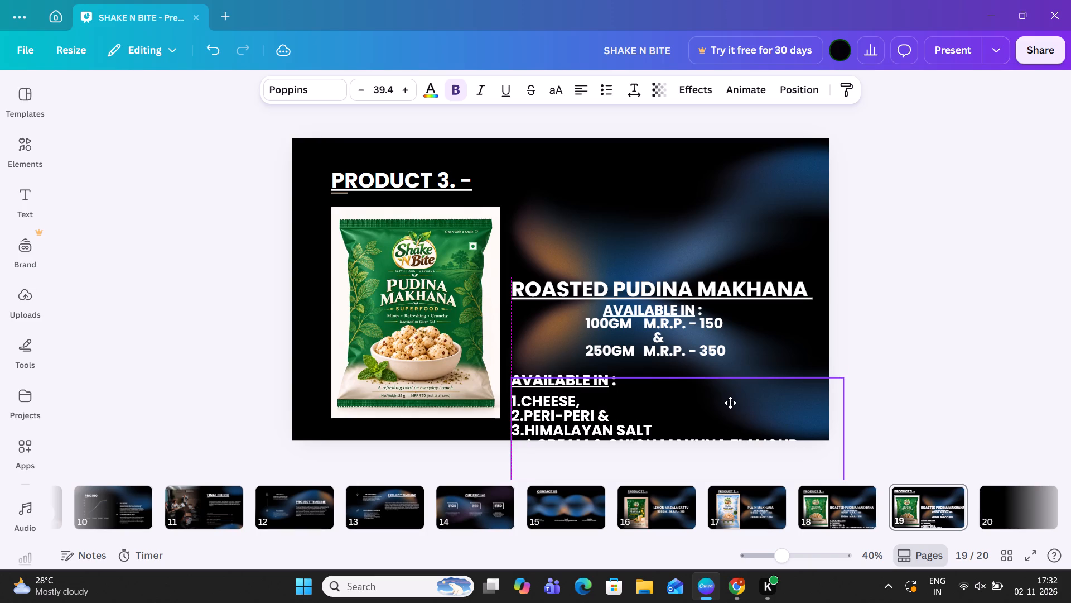
Move the AVAILABLE IN heading of the flavour list up, closer to the 250GM price line.
{"action": "left_click", "coordinate": [604, 372]}
{"action": "left_click_drag", "start_coordinate": [604, 372], "coordinate": [604, 366]}
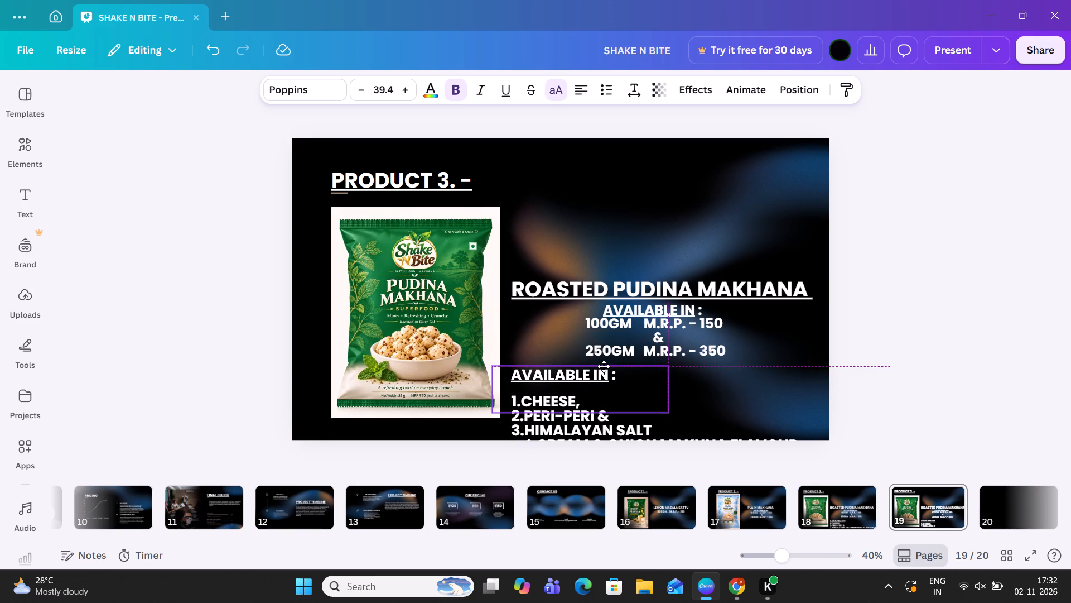
{"action": "left_click_drag", "start_coordinate": [604, 366], "coordinate": [604, 363]}
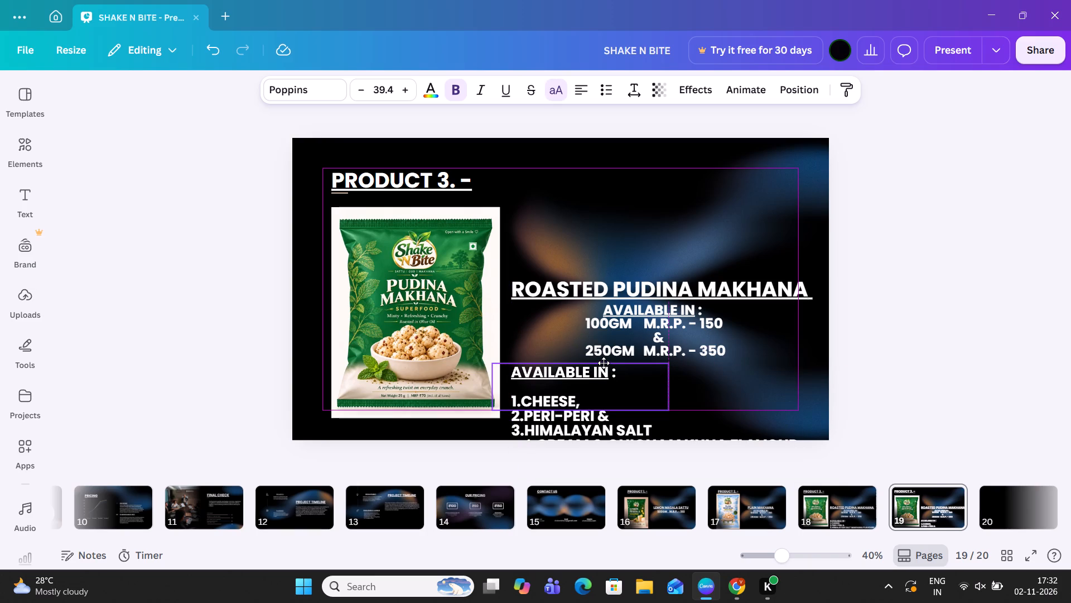
{"action": "left_click_drag", "start_coordinate": [604, 363], "coordinate": [604, 359]}
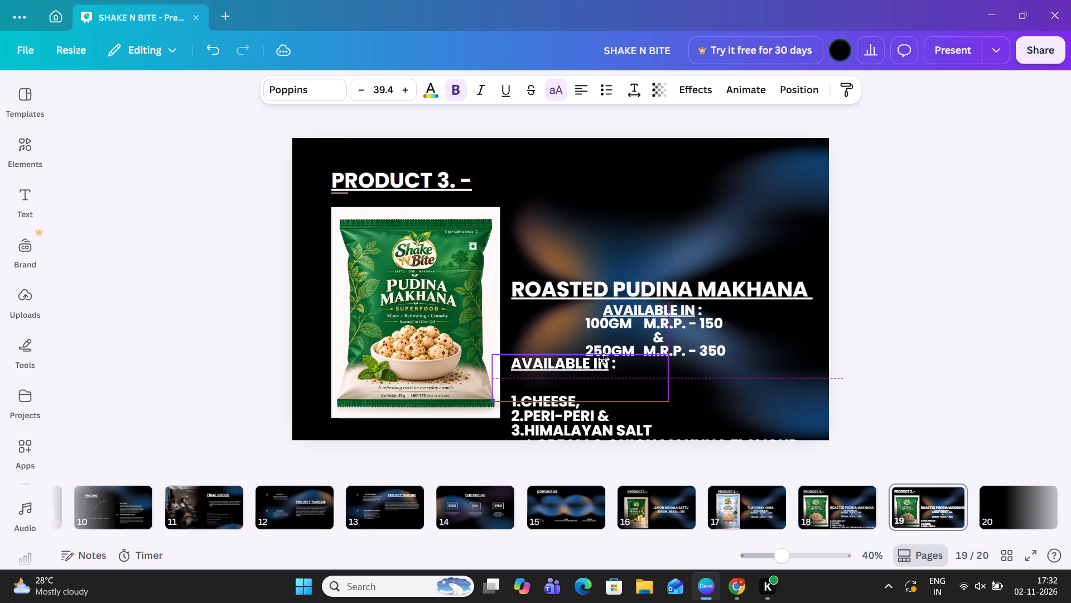
{"action": "left_click_drag", "start_coordinate": [604, 359], "coordinate": [604, 360]}
{"action": "left_click", "coordinate": [837, 346]}
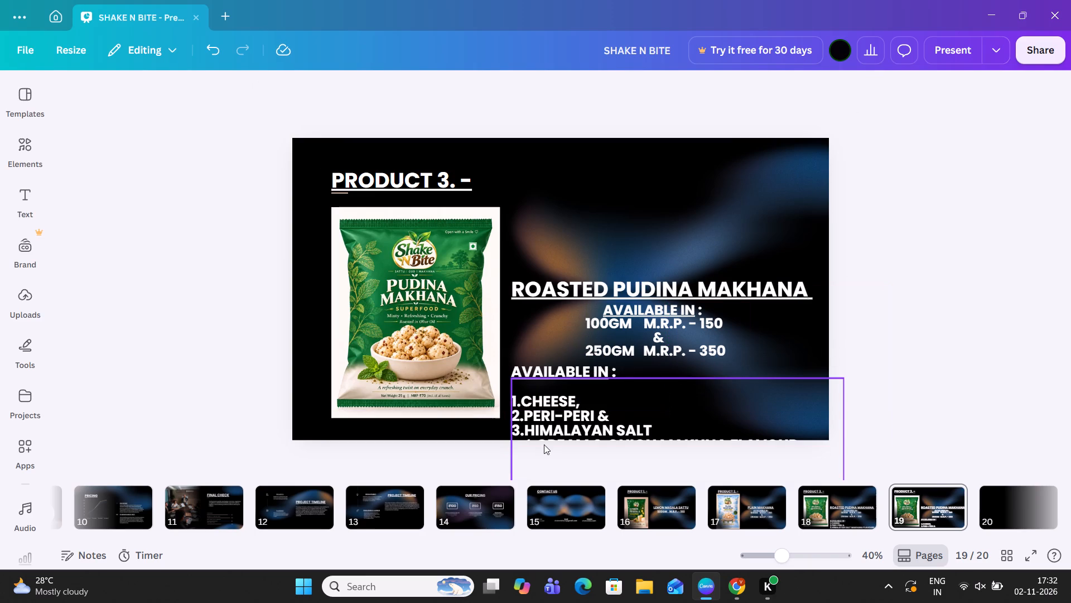
Move the flavour list up directly beneath its AVAILABLE IN heading so all four lines fit on the page.
{"action": "left_click", "coordinate": [551, 432]}
{"action": "left_click_drag", "start_coordinate": [551, 432], "coordinate": [548, 419]}
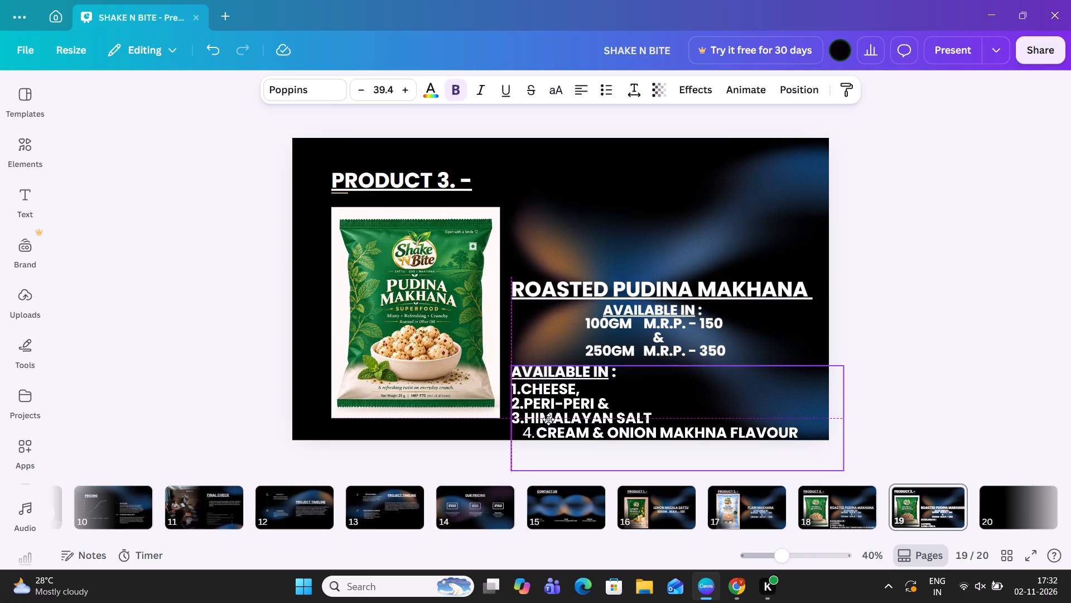
{"action": "left_click_drag", "start_coordinate": [548, 419], "coordinate": [548, 419]}
Try to select the indented number 4. in front of the CREAM & ONION MAKHNA FLAVOUR line.
{"action": "double_click", "coordinate": [517, 433]}
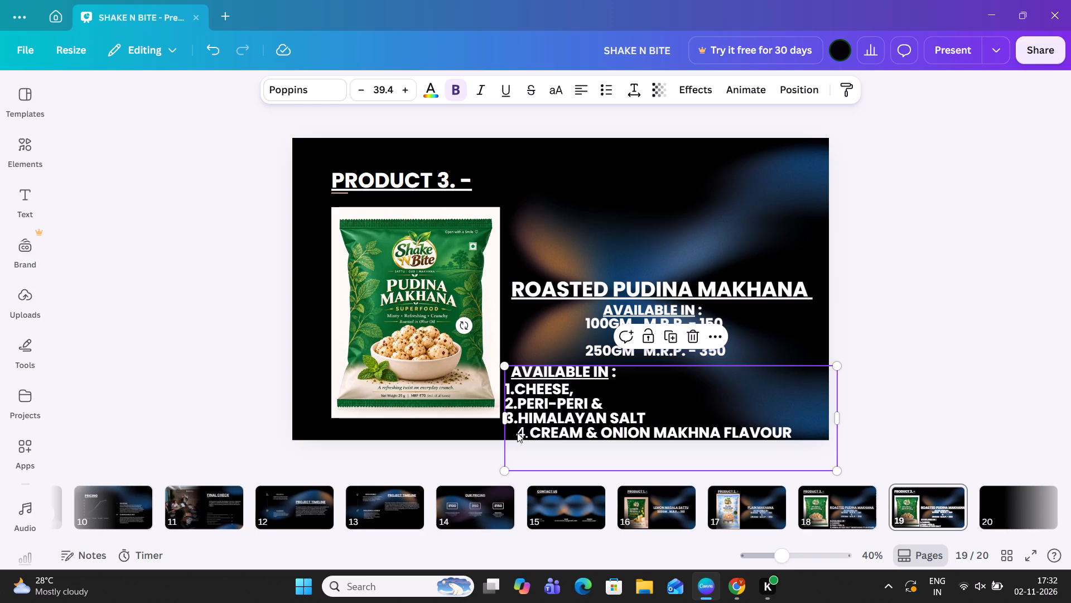
{"action": "left_click", "coordinate": [517, 433]}
{"action": "left_click", "coordinate": [517, 433]}
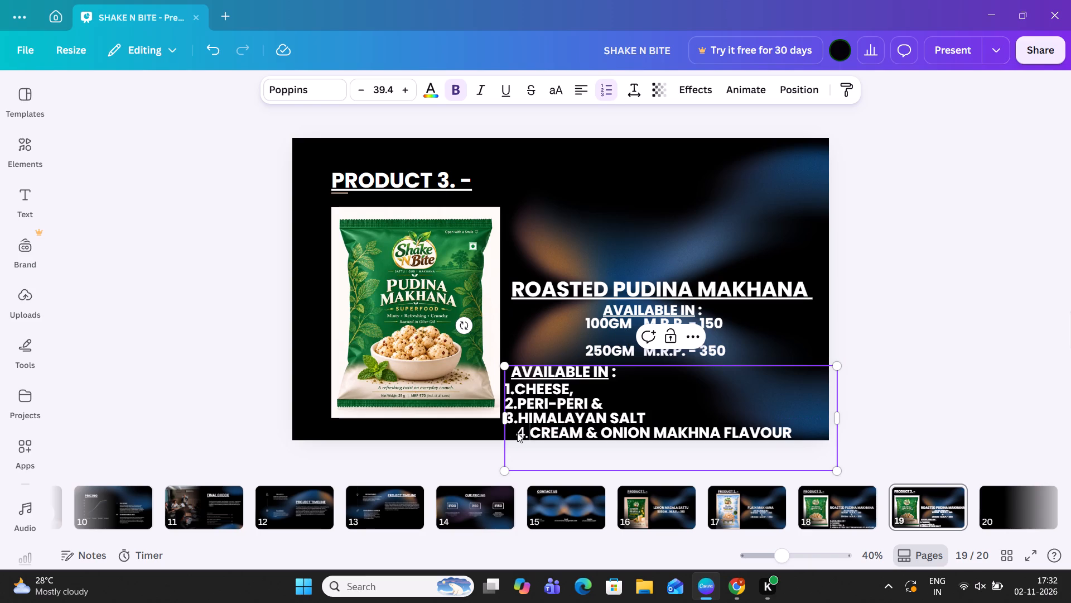
{"action": "left_click", "coordinate": [514, 433]}
{"action": "left_click", "coordinate": [514, 433]}
{"action": "left_click_drag", "start_coordinate": [528, 433], "coordinate": [524, 433]}
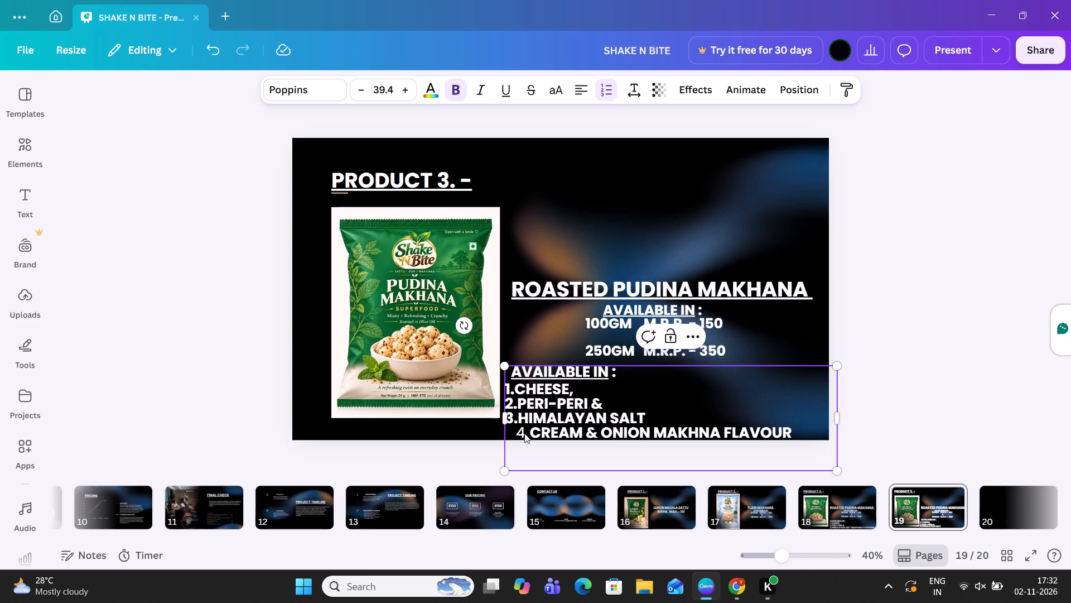
{"action": "left_click_drag", "start_coordinate": [524, 433], "coordinate": [515, 434]}
{"action": "left_click", "coordinate": [527, 434]}
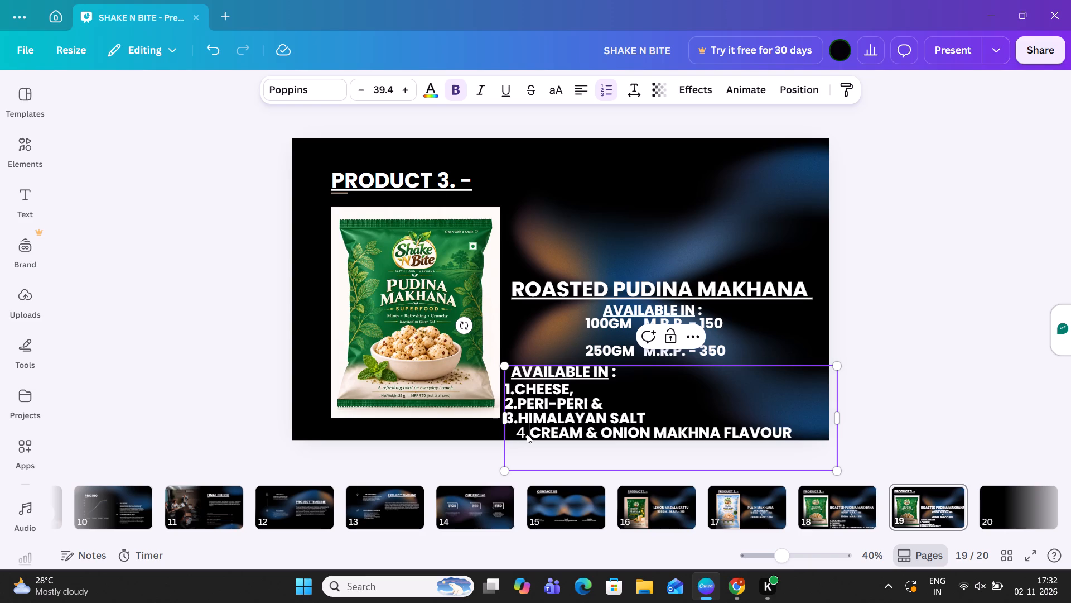